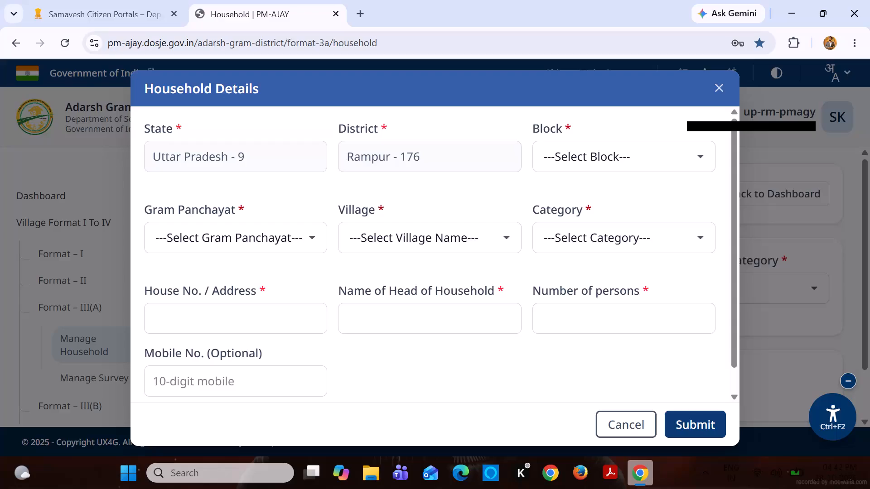
# Set the household's block to Shahabad, gram panchayat to Narkheri, village to Narkhera and category to SC.
pyautogui.click(687, 144)
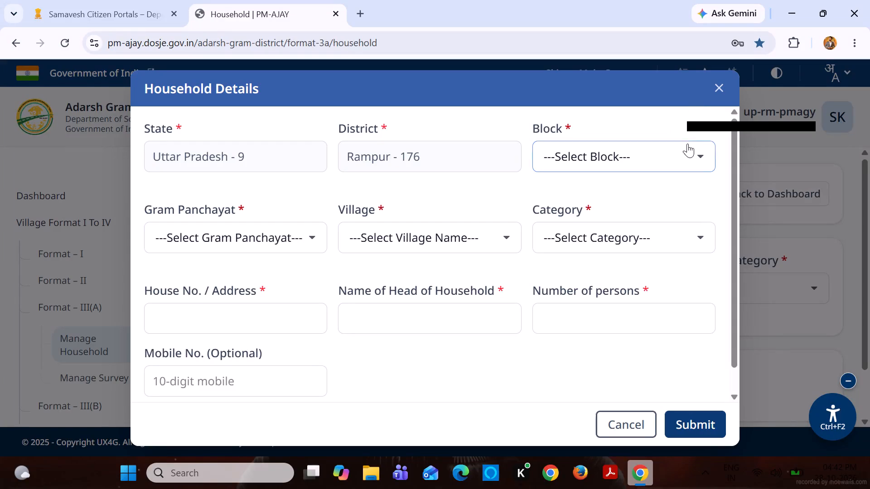
pyautogui.click(583, 376)
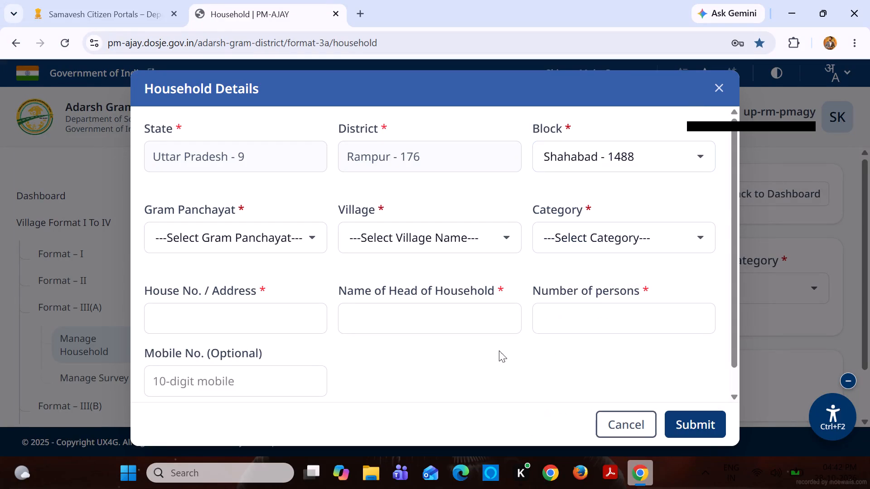
pyautogui.click(267, 241)
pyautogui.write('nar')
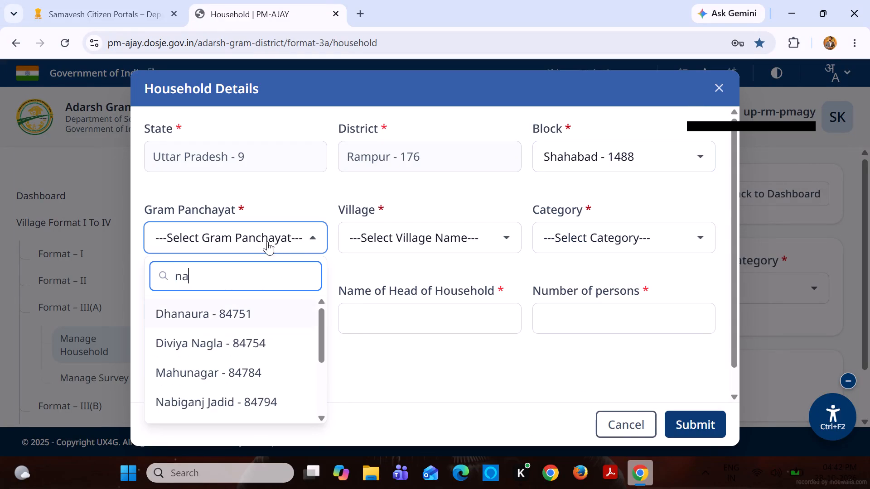
pyautogui.click(219, 318)
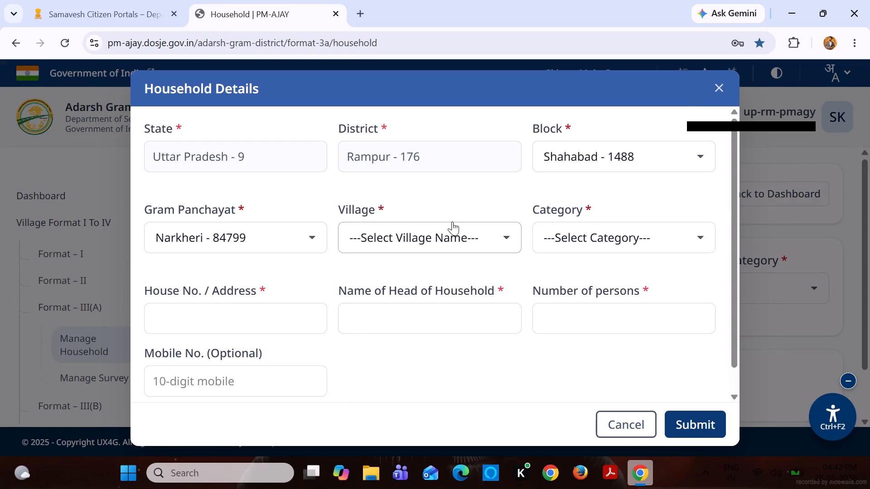
pyautogui.click(452, 221)
pyautogui.click(394, 309)
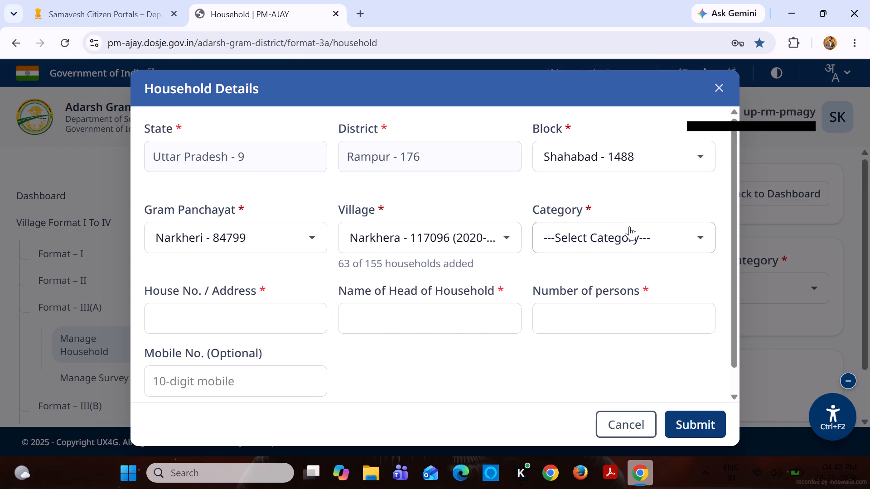
pyautogui.click(634, 230)
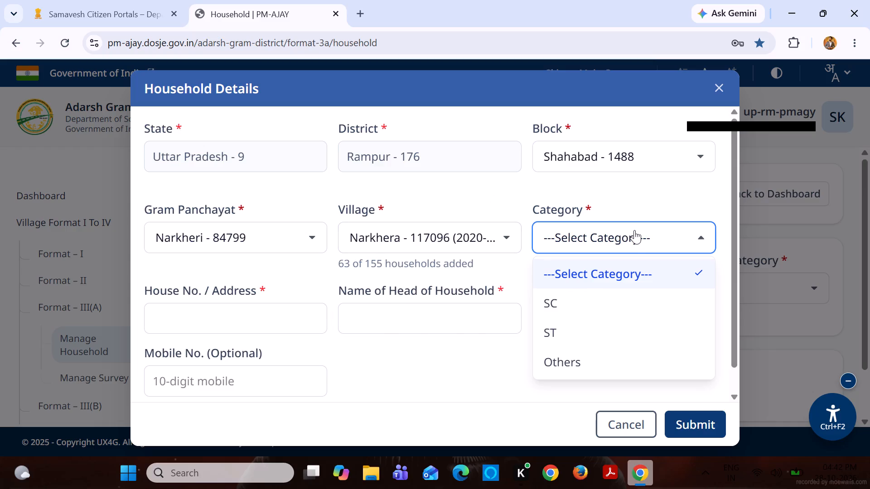
pyautogui.click(564, 300)
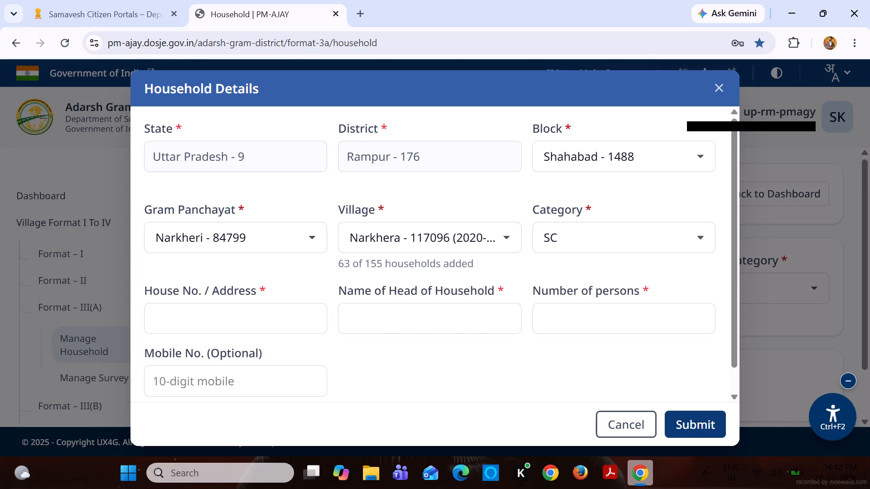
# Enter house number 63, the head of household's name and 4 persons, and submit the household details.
pyautogui.click(253, 326)
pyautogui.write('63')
pyautogui.click(437, 319)
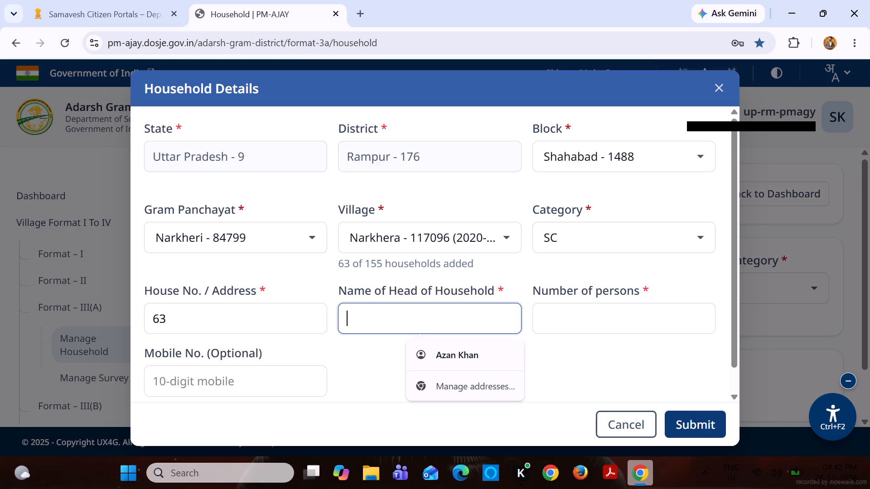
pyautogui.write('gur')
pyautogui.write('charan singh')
pyautogui.click(557, 309)
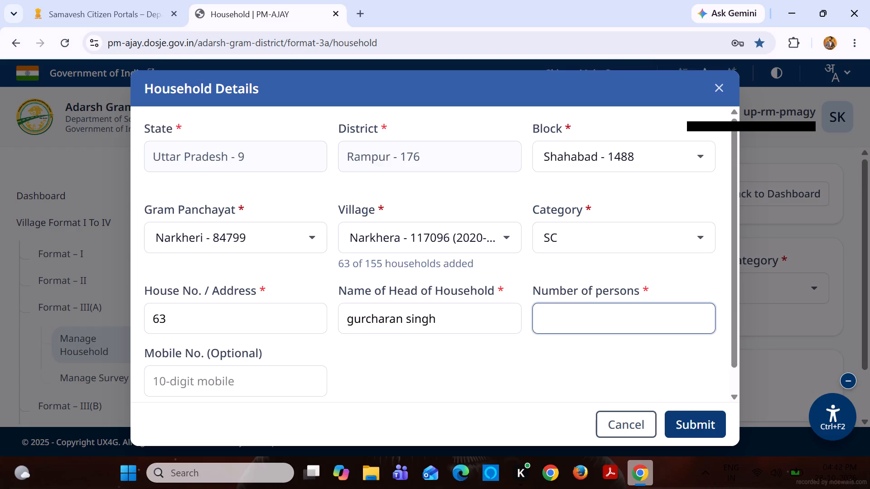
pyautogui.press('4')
pyautogui.click(676, 422)
# Complete and submit the Drinking water and Sanitation domain, answering No to household members defecating in the open.
pyautogui.scroll(-5, 700, 305)
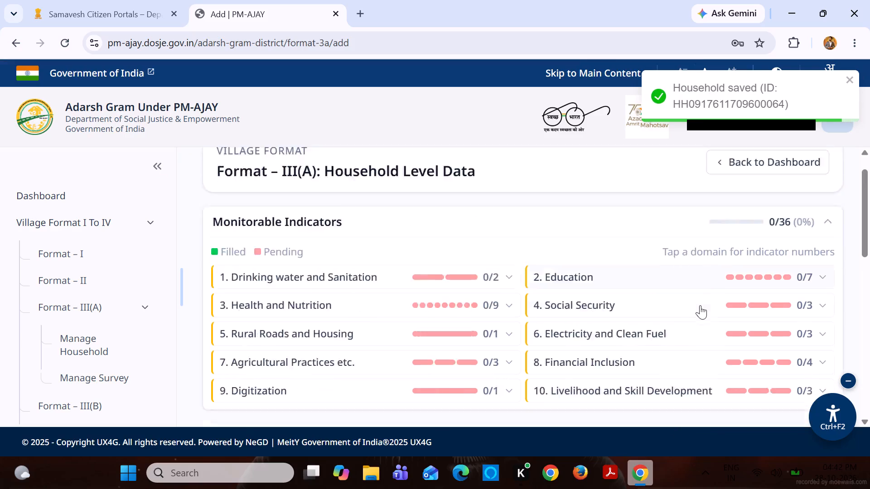
pyautogui.scroll(-4, 700, 305)
pyautogui.click(763, 232)
pyautogui.click(711, 120)
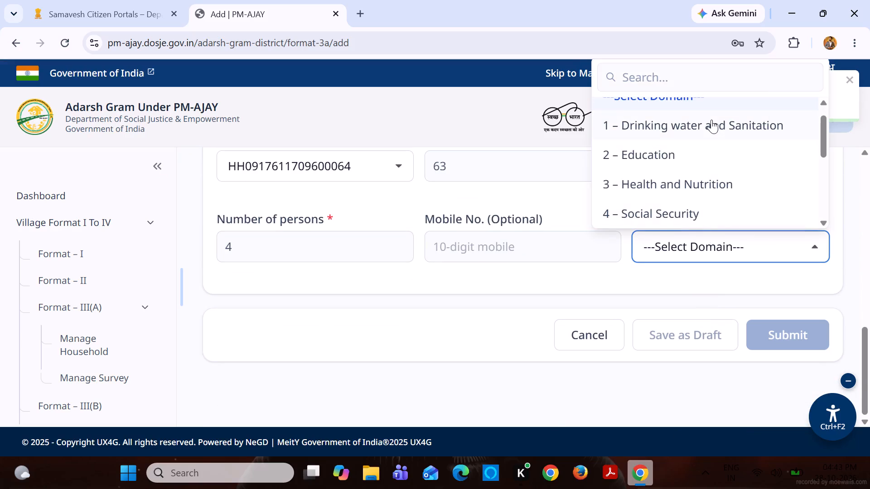
pyautogui.scroll(-4, 744, 293)
pyautogui.moveTo(795, 252); pyautogui.dragTo(751, 296)
pyautogui.click(751, 296)
pyautogui.scroll(-3, 751, 296)
pyautogui.click(773, 240)
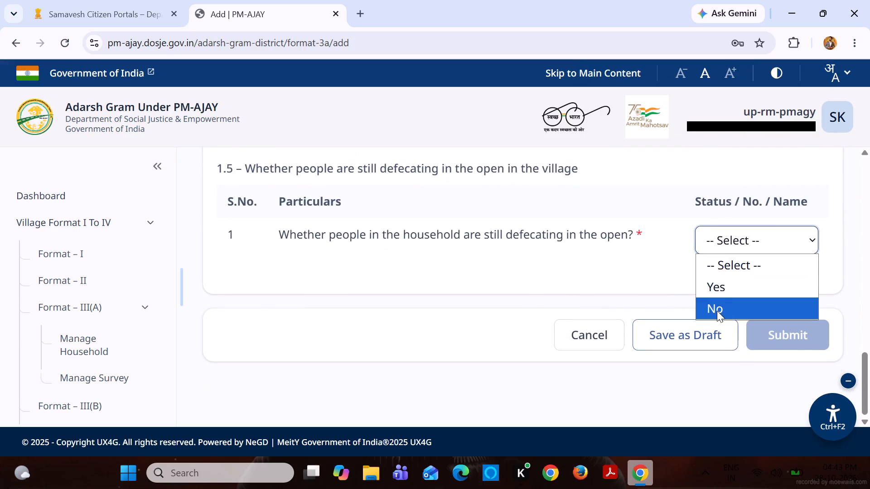
pyautogui.click(717, 311)
pyautogui.click(796, 333)
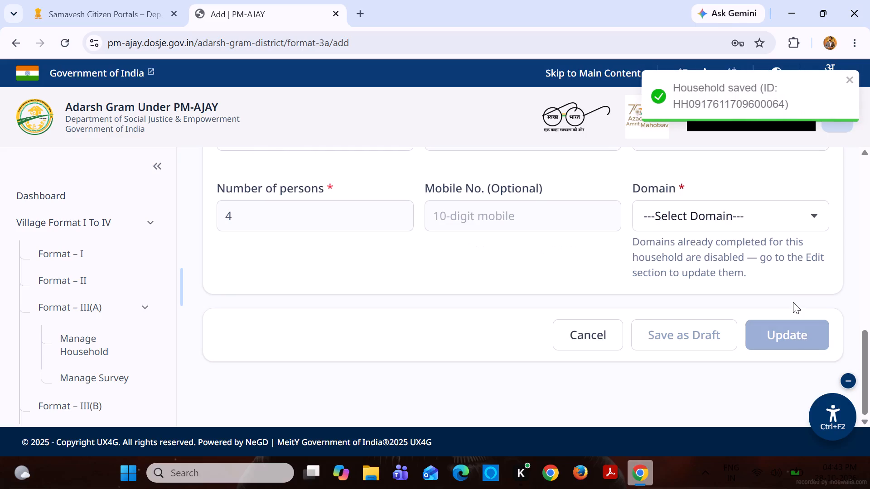
# Select the Health and Nutrition domain and answer Yes to the household being covered under a Health Protection Scheme.
pyautogui.click(792, 232)
pyautogui.click(792, 222)
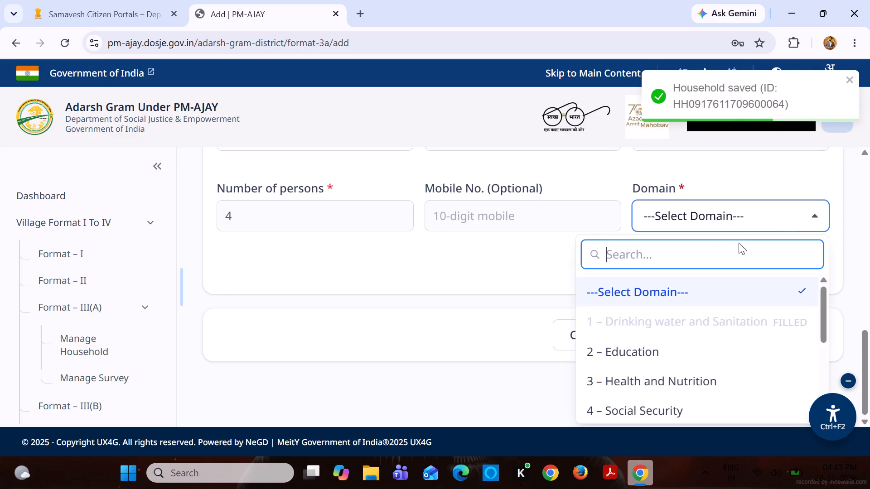
pyautogui.click(635, 376)
pyautogui.scroll(-3, 635, 376)
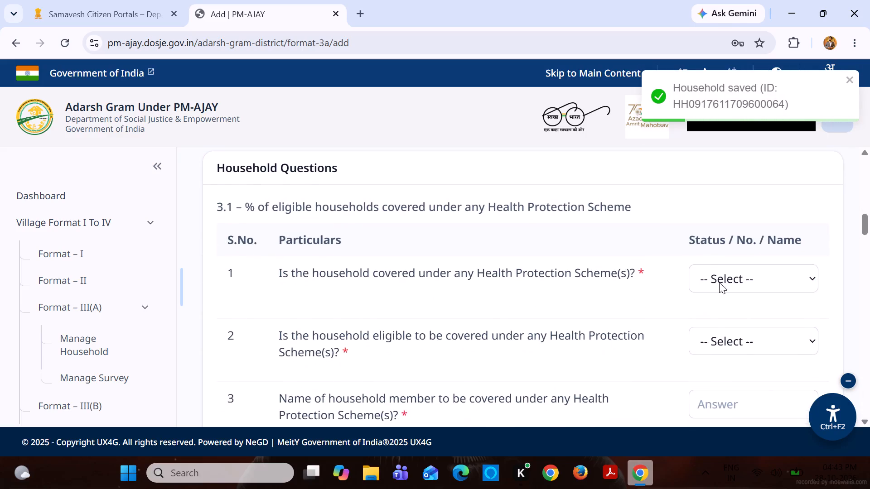
pyautogui.click(719, 282)
pyautogui.click(717, 321)
# Enter 0 for pregnant women, deliveries in the last year and children born in the last year (3.3 to 3.5).
pyautogui.scroll(-5, 717, 321)
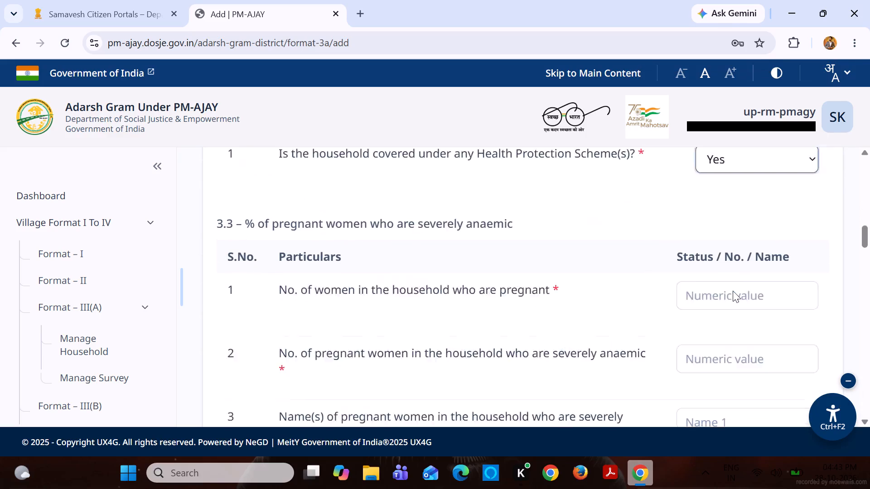
pyautogui.scroll(-1, 733, 291)
pyautogui.click(736, 211)
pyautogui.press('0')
pyautogui.scroll(-1, 736, 205)
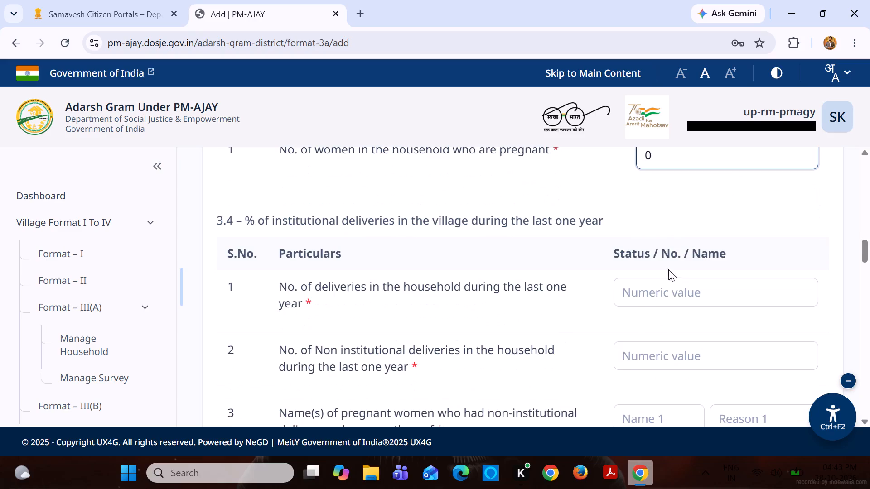
pyautogui.click(659, 287)
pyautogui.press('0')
pyautogui.scroll(-5, 659, 287)
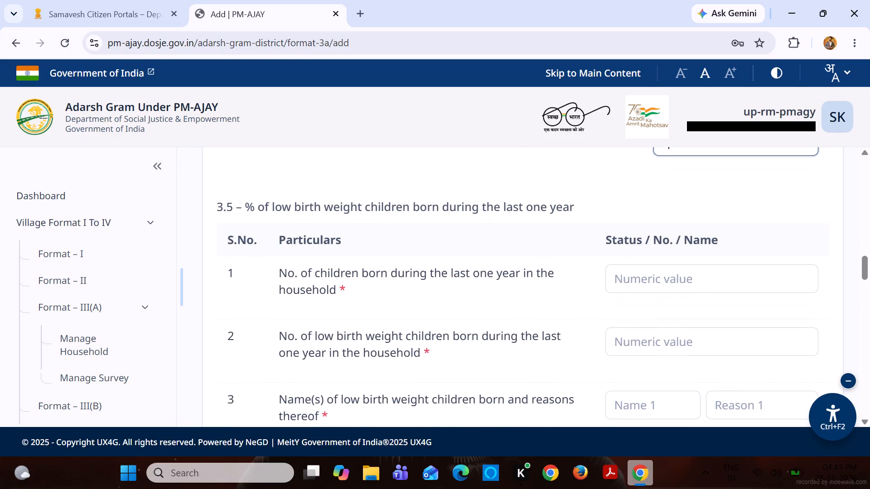
pyautogui.click(642, 266)
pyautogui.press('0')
# Enter 0 for the first question of indicators 3.6, 3.7 and 3.8, including women pregnant during the last year.
pyautogui.scroll(-4, 642, 266)
pyautogui.click(678, 248)
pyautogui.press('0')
pyautogui.scroll(-4, 678, 248)
pyautogui.click(667, 263)
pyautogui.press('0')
pyautogui.scroll(-4, 667, 263)
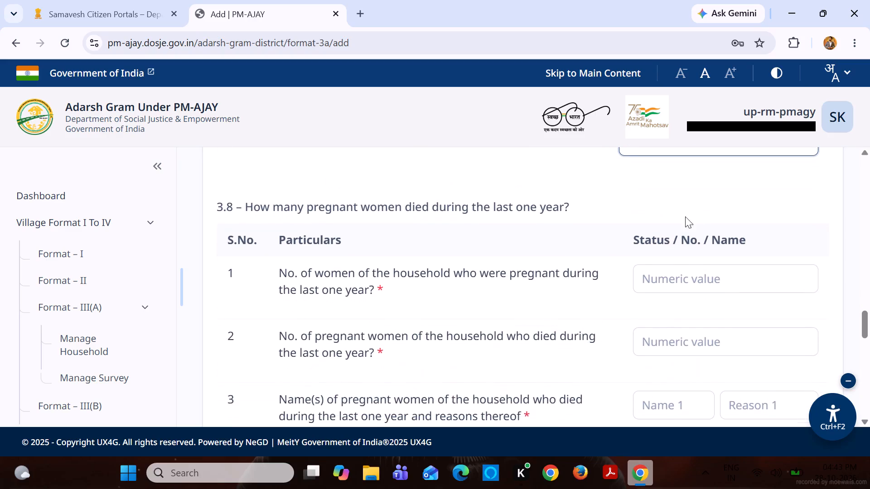
pyautogui.click(662, 281)
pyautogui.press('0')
# Enter 0 for children under 1 year and for members with communicable diseases, and submit the Health and Nutrition domain.
pyautogui.scroll(-6, 662, 281)
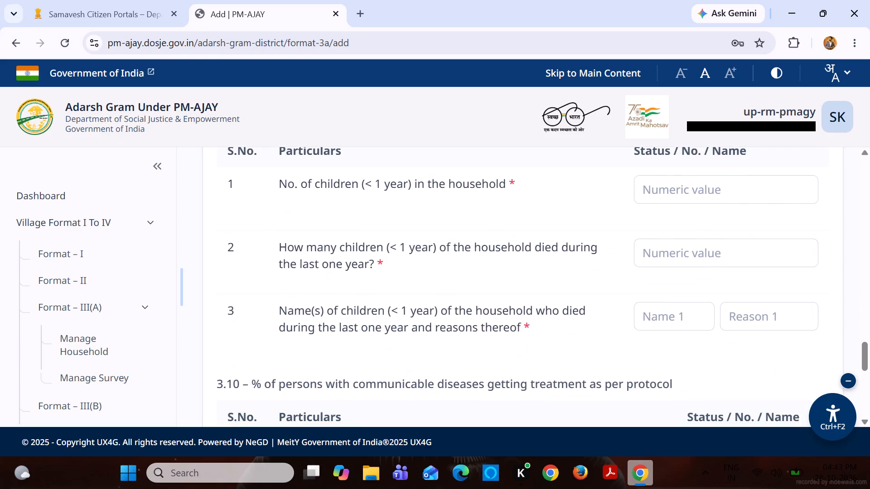
pyautogui.click(672, 189)
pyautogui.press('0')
pyautogui.click(721, 325)
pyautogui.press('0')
pyautogui.scroll(-1, 721, 325)
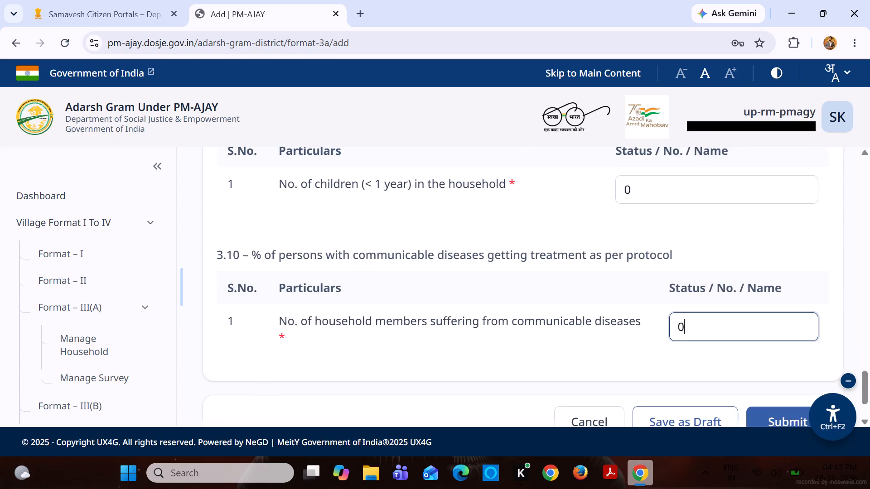
pyautogui.scroll(-3, 721, 325)
pyautogui.click(781, 326)
# Complete the Social Security domain with 0 persons eligible for Widow, Old Age and Disability Pension, and submit it.
pyautogui.moveTo(778, 199); pyautogui.dragTo(778, 205)
pyautogui.click(778, 205)
pyautogui.scroll(-1, 722, 313)
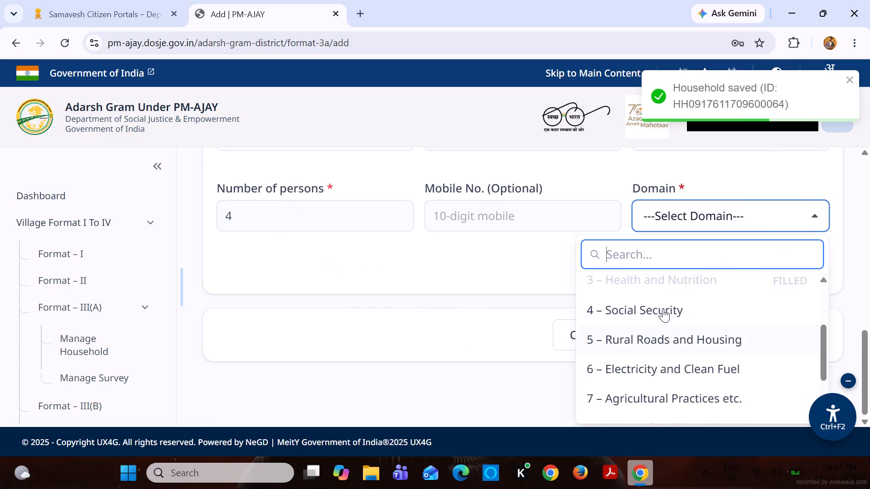
pyautogui.click(662, 308)
pyautogui.scroll(-4, 662, 308)
pyautogui.click(718, 184)
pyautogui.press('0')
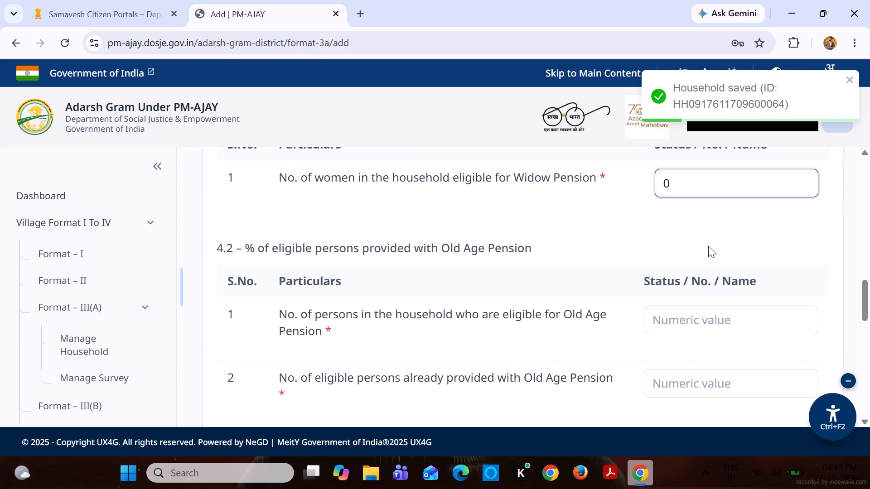
pyautogui.click(691, 324)
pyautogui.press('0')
pyautogui.scroll(-3, 691, 324)
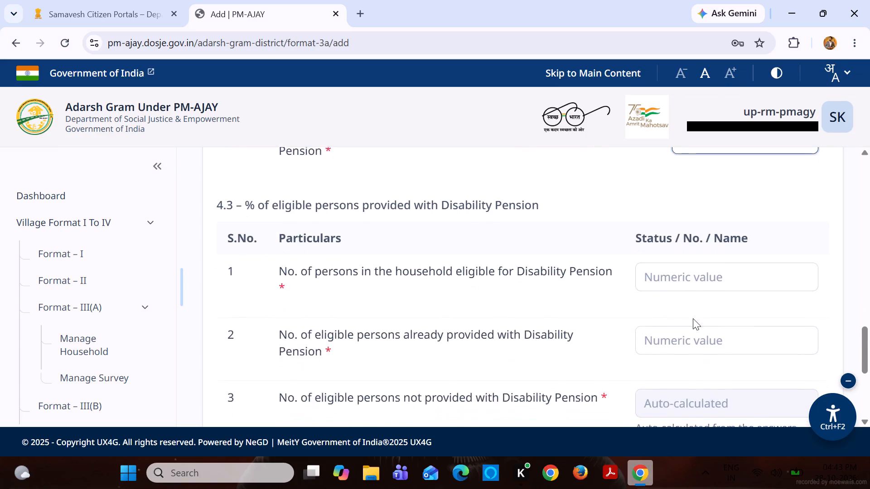
pyautogui.click(662, 267)
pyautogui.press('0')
pyautogui.scroll(-1, 662, 267)
pyautogui.click(792, 345)
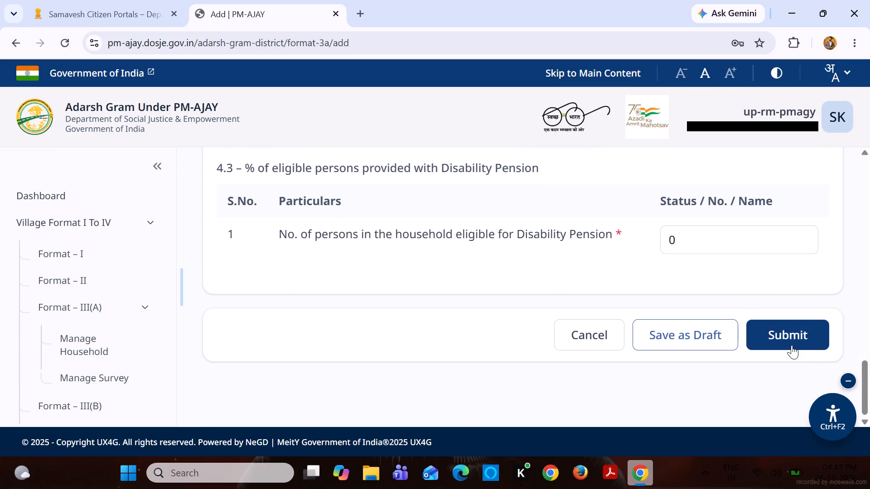
# Complete the Rural Roads and Housing domain, answering No to living in a Kachcha/unsafe house, and submit it.
pyautogui.click(783, 224)
pyautogui.scroll(-1, 746, 295)
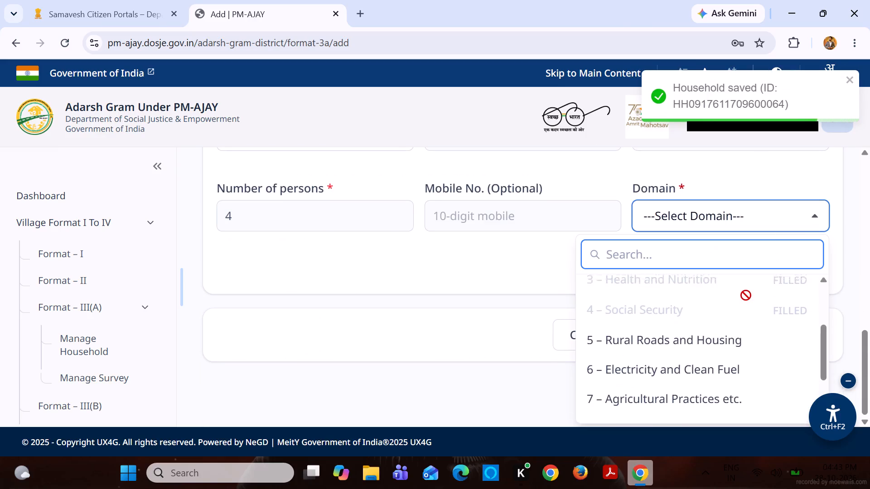
pyautogui.scroll(-1, 746, 295)
pyautogui.click(671, 331)
pyautogui.scroll(-4, 671, 331)
pyautogui.moveTo(766, 249); pyautogui.dragTo(738, 329)
pyautogui.click(749, 315)
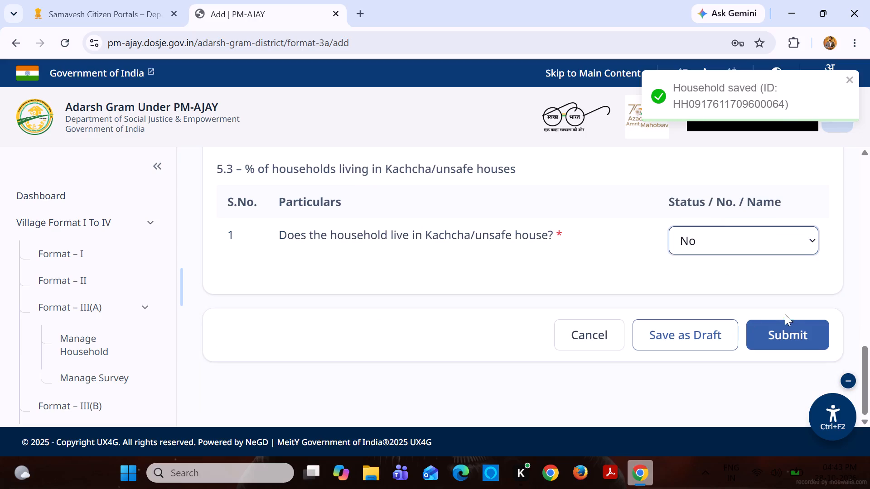
pyautogui.click(788, 317)
pyautogui.click(791, 329)
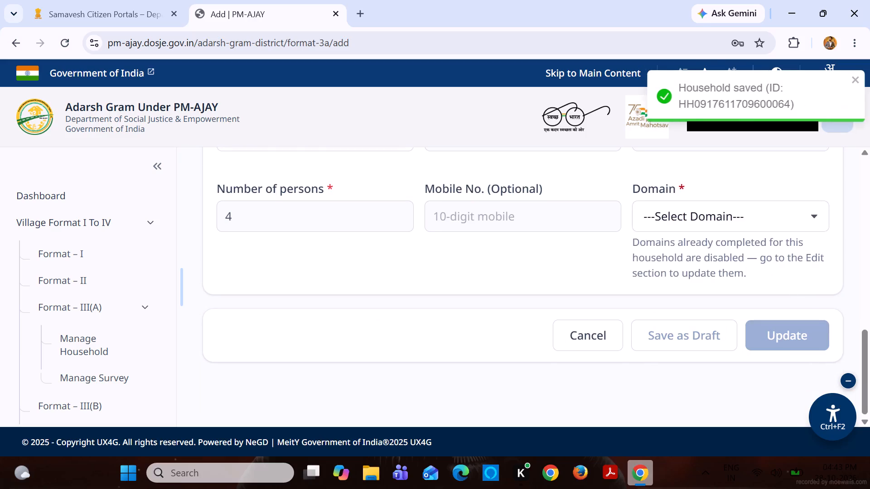
# Select the Electricity and Clean Fuel domain and answer Yes to having an electricity connection and using an LED bulb.
pyautogui.click(771, 216)
pyautogui.scroll(-2, 739, 340)
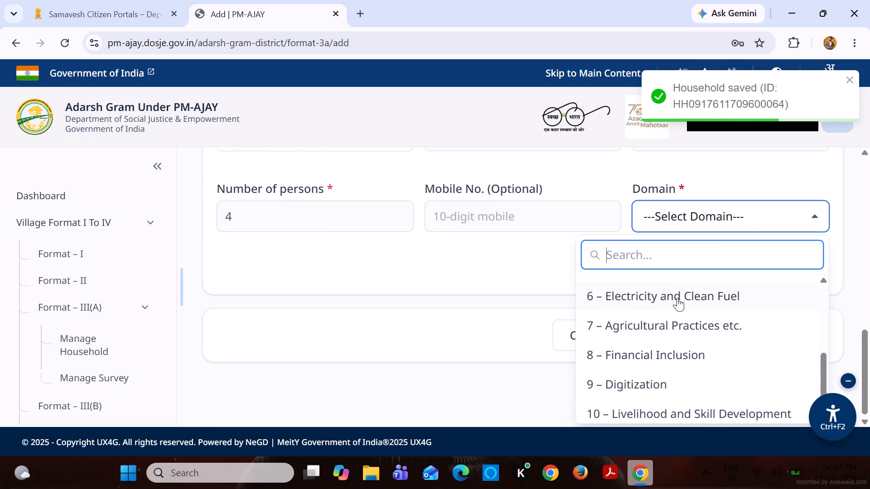
pyautogui.click(677, 297)
pyautogui.scroll(-4, 677, 297)
pyautogui.moveTo(776, 227); pyautogui.dragTo(764, 245)
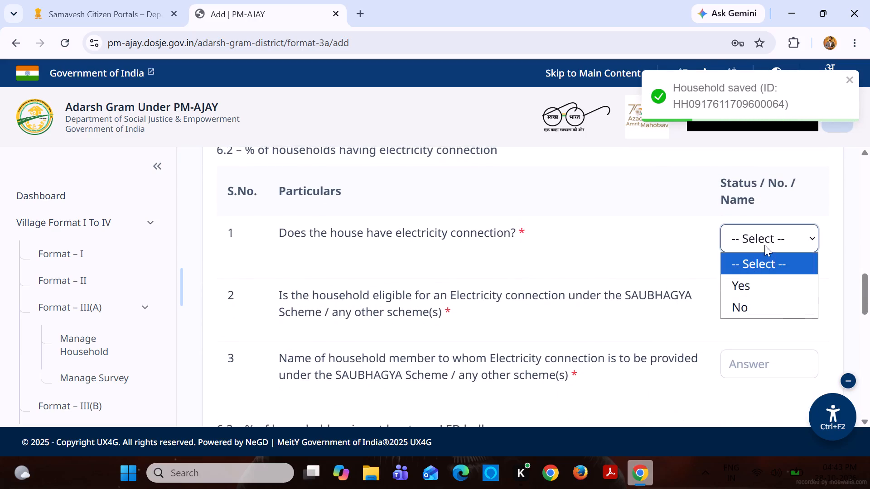
pyautogui.moveTo(764, 245); pyautogui.dragTo(745, 282)
pyautogui.click(745, 282)
pyautogui.scroll(-3, 745, 282)
pyautogui.moveTo(796, 193); pyautogui.dragTo(746, 237)
pyautogui.click(746, 237)
pyautogui.moveTo(784, 253); pyautogui.dragTo(745, 292)
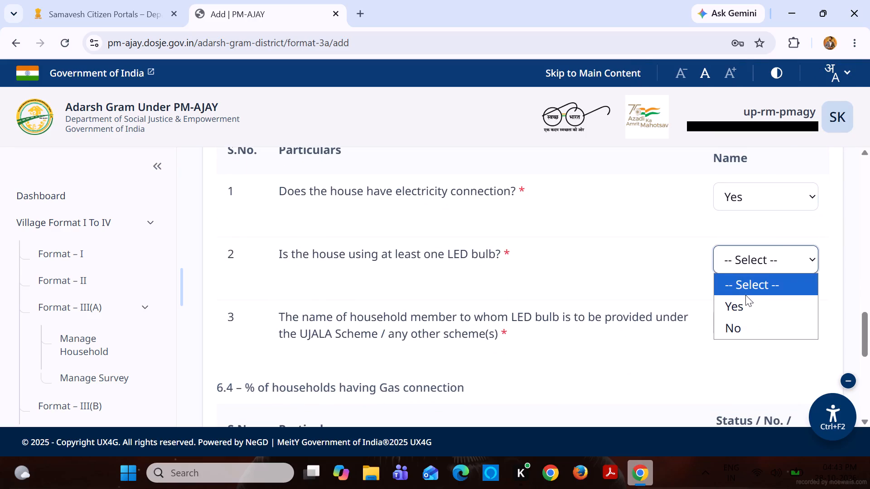
pyautogui.click(746, 302)
# Answer Yes to the house using clean fuel and submit the Electricity and Clean Fuel domain.
pyautogui.scroll(-2, 746, 302)
pyautogui.moveTo(788, 285); pyautogui.dragTo(757, 312)
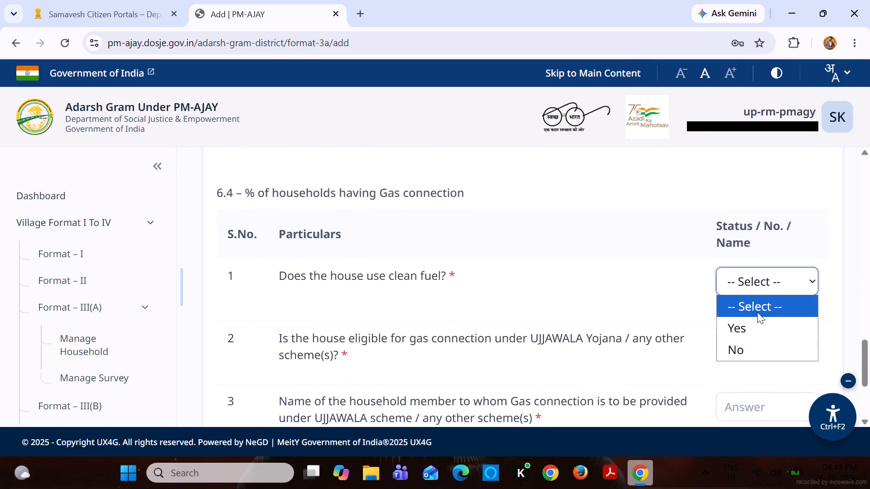
pyautogui.moveTo(757, 312); pyautogui.dragTo(749, 321)
pyautogui.click(749, 321)
pyautogui.scroll(-5, 749, 321)
pyautogui.click(803, 345)
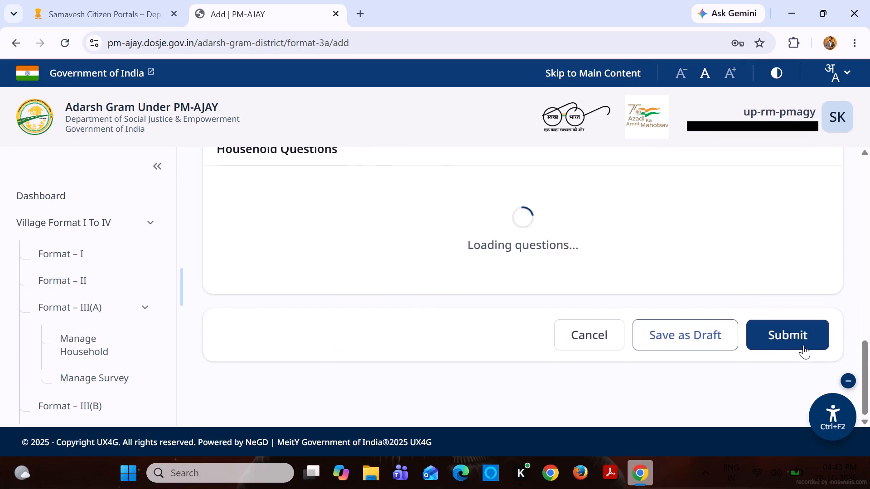
# Complete the Agricultural Practices etc. domain, answering No to the household being involved in farming, and submit it.
pyautogui.click(773, 221)
pyautogui.scroll(-4, 740, 295)
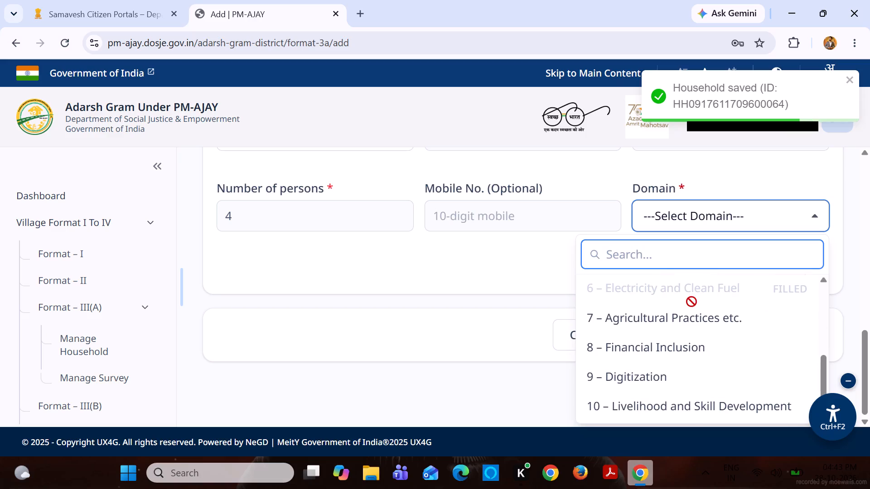
pyautogui.click(672, 321)
pyautogui.scroll(-5, 672, 321)
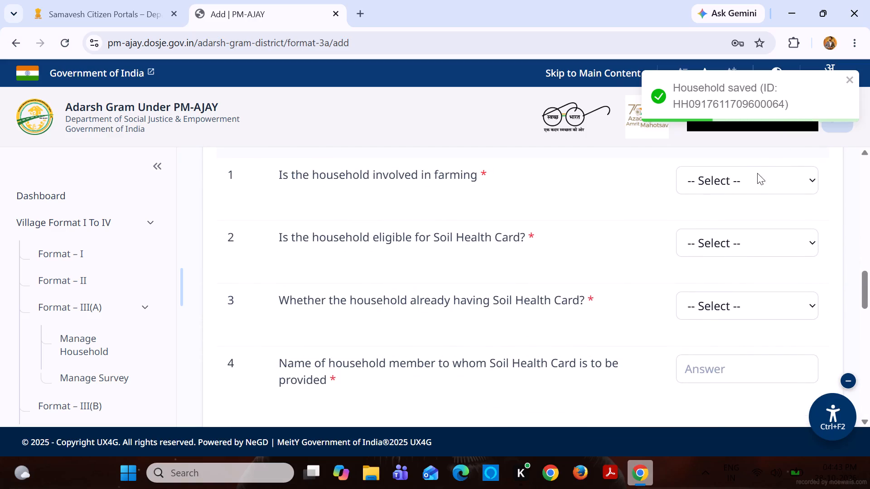
pyautogui.moveTo(757, 178); pyautogui.dragTo(717, 248)
pyautogui.click(717, 248)
pyautogui.scroll(-9, 717, 248)
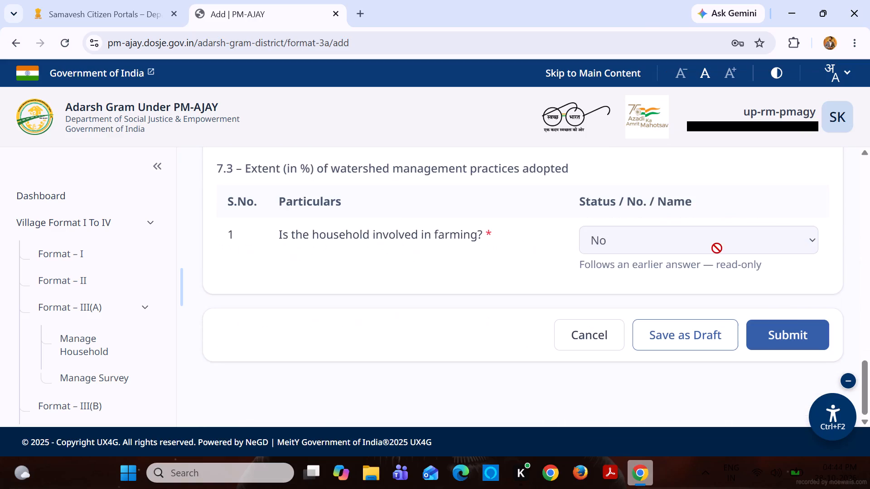
pyautogui.click(793, 338)
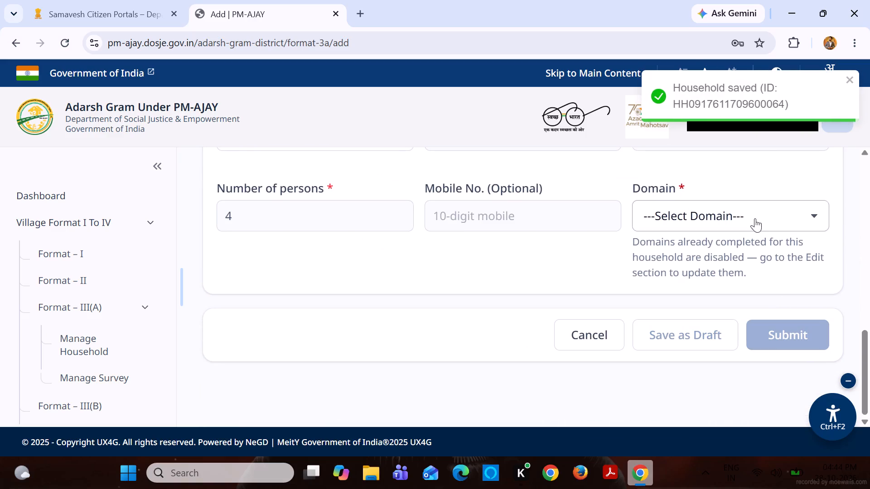
# Select the Financial Inclusion domain and enter 4 persons over 5 years in the household and 4 already having Aadhaar.
pyautogui.click(755, 218)
pyautogui.scroll(-5, 744, 350)
pyautogui.click(698, 353)
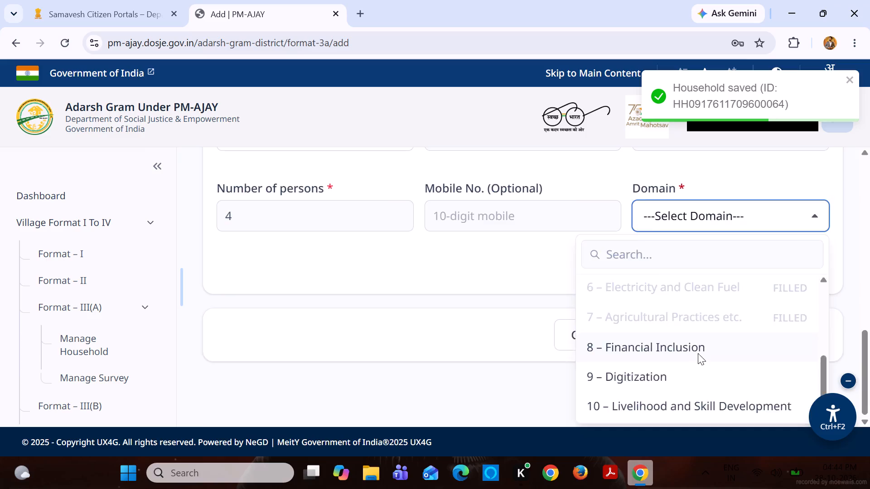
pyautogui.scroll(-4, 698, 353)
pyautogui.click(714, 201)
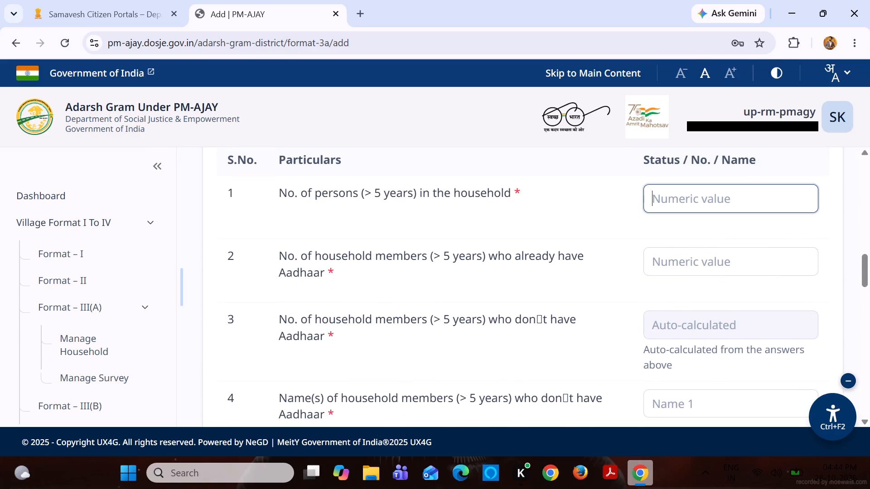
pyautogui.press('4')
pyautogui.click(692, 262)
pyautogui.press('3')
pyautogui.press('BackSpace')
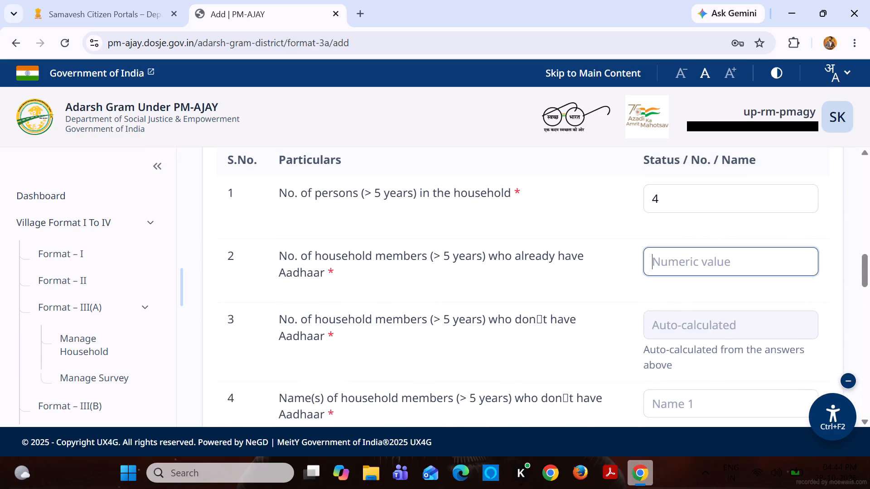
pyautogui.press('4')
# Enter 2 members above 18 years eligible for a Banks/Post Office account and 2 who have an account.
pyautogui.scroll(-3, 692, 262)
pyautogui.click(706, 298)
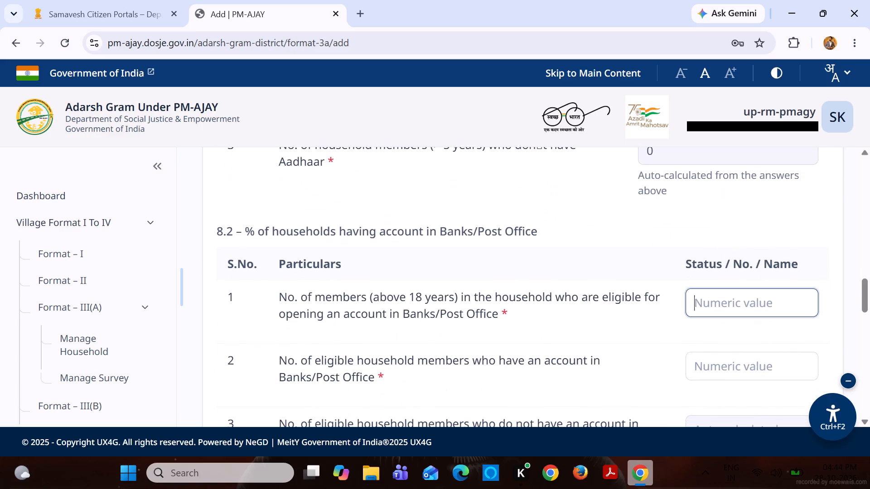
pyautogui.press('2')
pyautogui.click(720, 362)
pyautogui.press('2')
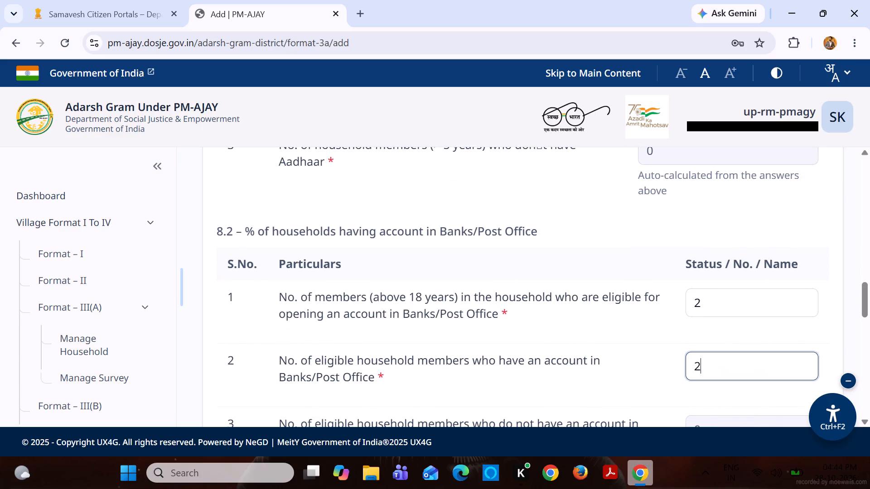
# Enter 0 persons eligible for Suraksha Bima Yojana and 0 for Jeevan Jyoti Bima Yojana, and submit the Financial Inclusion domain.
pyautogui.scroll(-4, 720, 362)
pyautogui.click(750, 352)
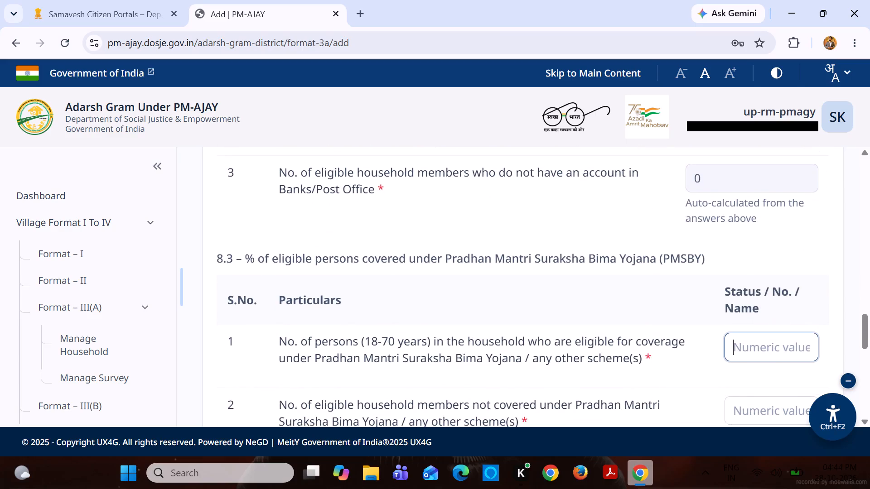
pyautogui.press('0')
pyautogui.scroll(-7, 750, 352)
pyautogui.click(751, 229)
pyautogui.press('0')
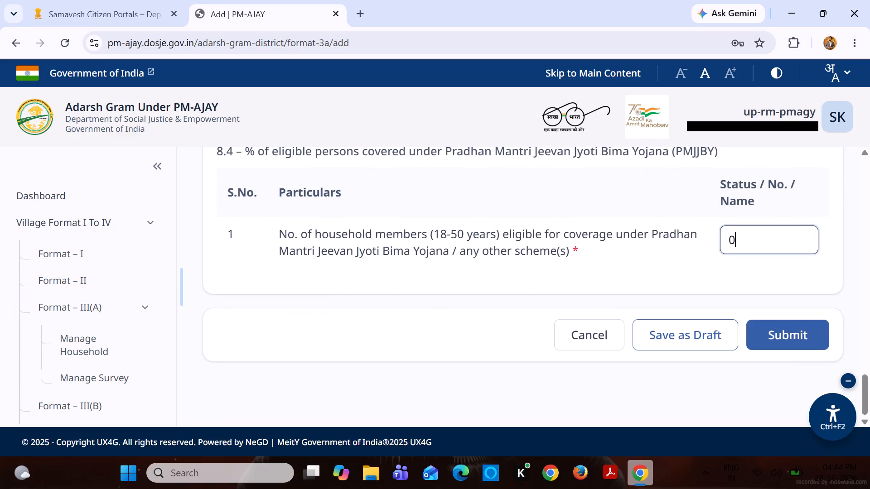
pyautogui.click(790, 341)
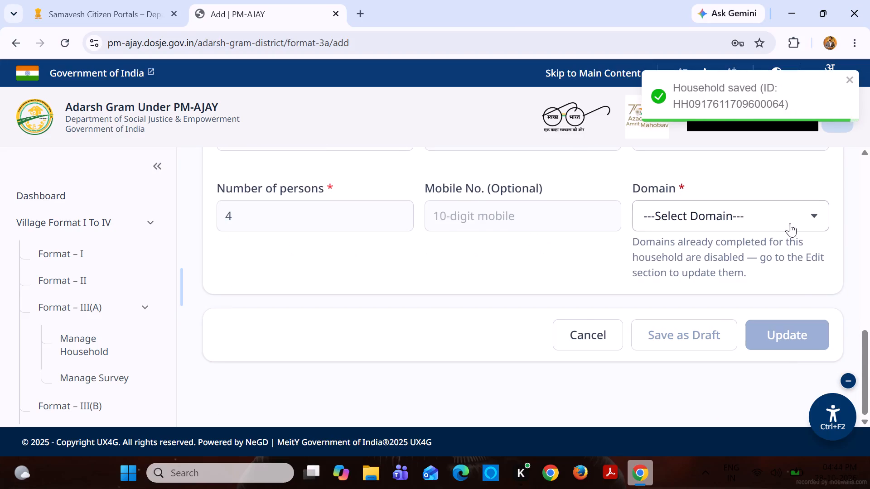
# Complete the Digitization domain with 0 household members eligible for PMGDISHA training, and submit it.
pyautogui.click(790, 223)
pyautogui.scroll(-6, 717, 328)
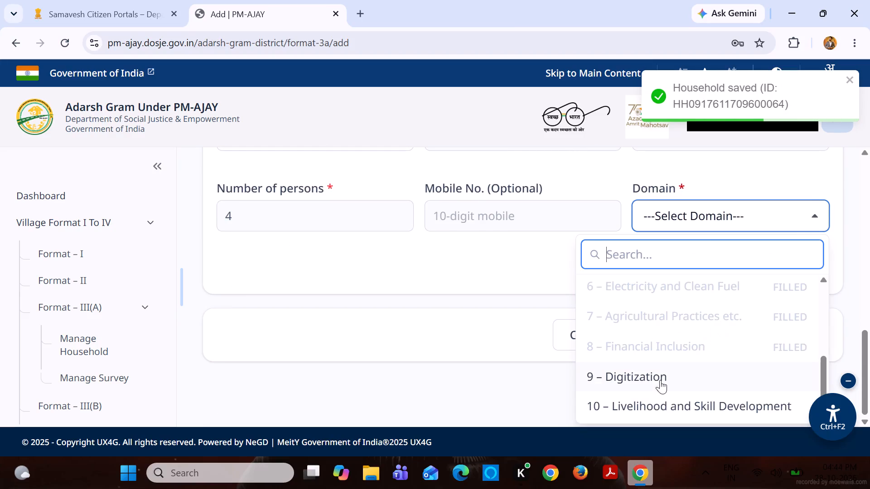
pyautogui.click(660, 380)
pyautogui.scroll(-4, 660, 380)
pyautogui.click(740, 248)
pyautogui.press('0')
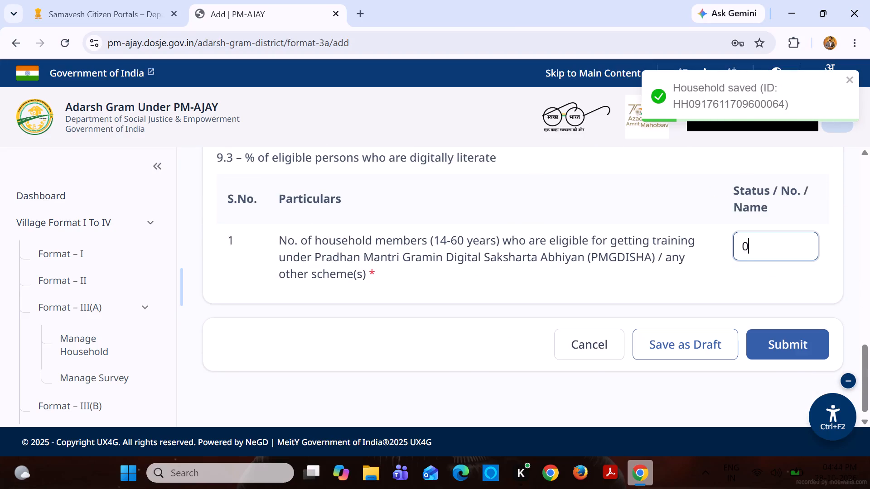
pyautogui.click(796, 349)
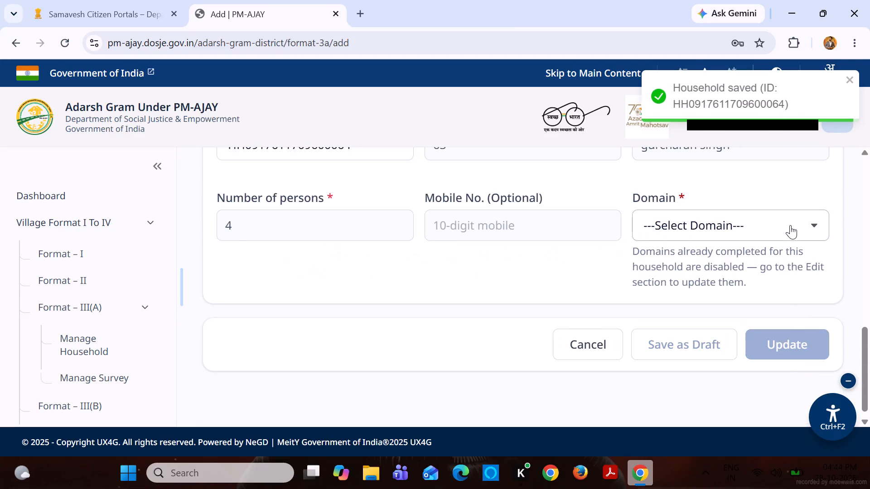
# Select the Livelihood and Skill Development domain and enter 0 youth eligible for skill development training and 0 for bank linked loans.
pyautogui.click(790, 225)
pyautogui.scroll(-7, 735, 342)
pyautogui.click(680, 398)
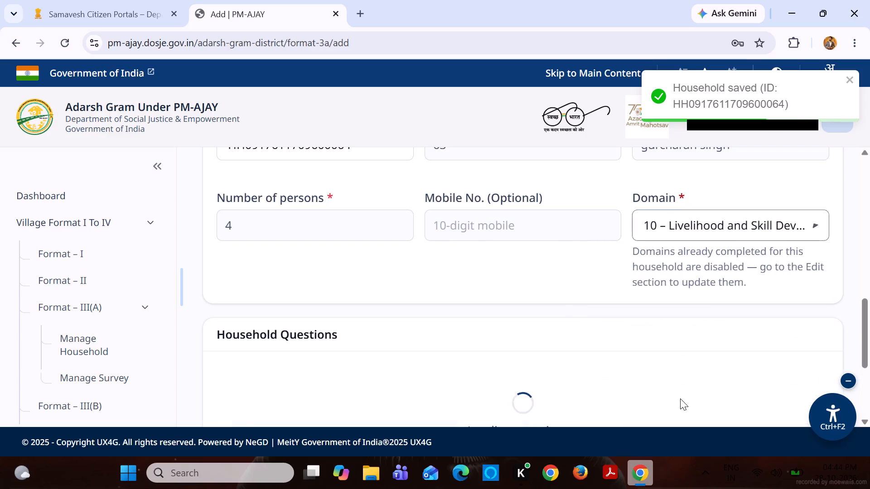
pyautogui.scroll(-3, 680, 398)
pyautogui.click(706, 247)
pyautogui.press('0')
pyautogui.scroll(-2, 706, 247)
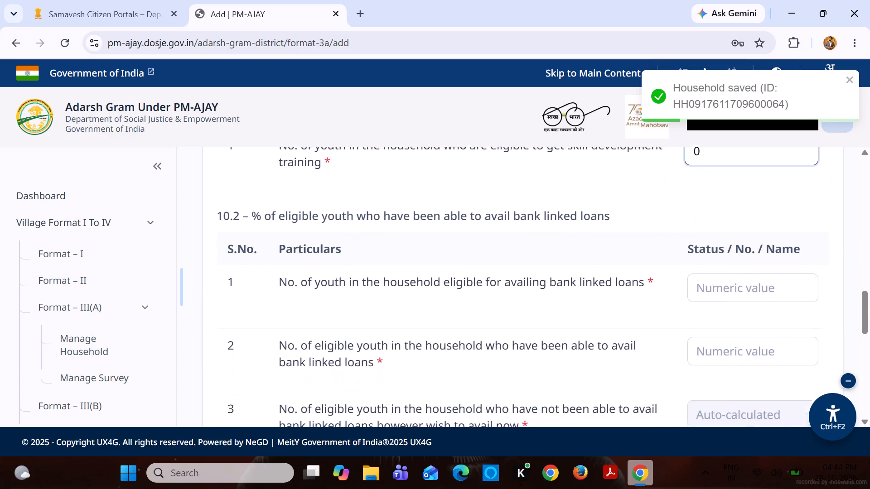
pyautogui.click(710, 287)
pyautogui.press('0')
# Answer Yes to a household member belonging to a self-help group and submit the Livelihood and Skill Development domain.
pyautogui.scroll(-2, 710, 287)
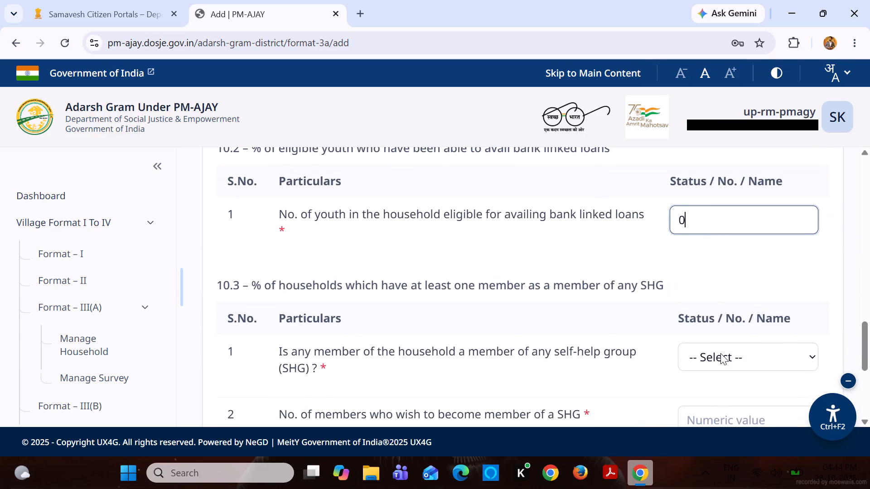
pyautogui.moveTo(720, 353); pyautogui.dragTo(709, 398)
pyautogui.click(709, 398)
pyautogui.scroll(-4, 709, 398)
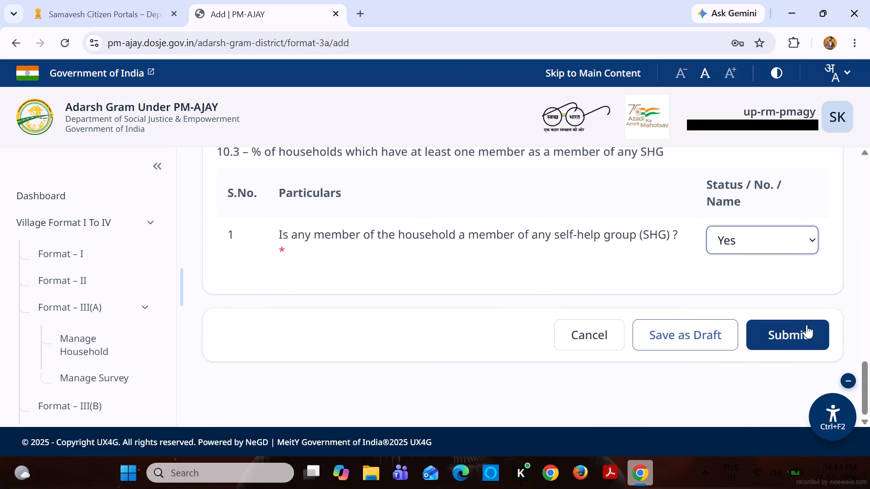
pyautogui.click(807, 325)
# Select the Education domain and enter 1 child aged 6-10 years in the household and 1 attending primary school.
pyautogui.click(785, 207)
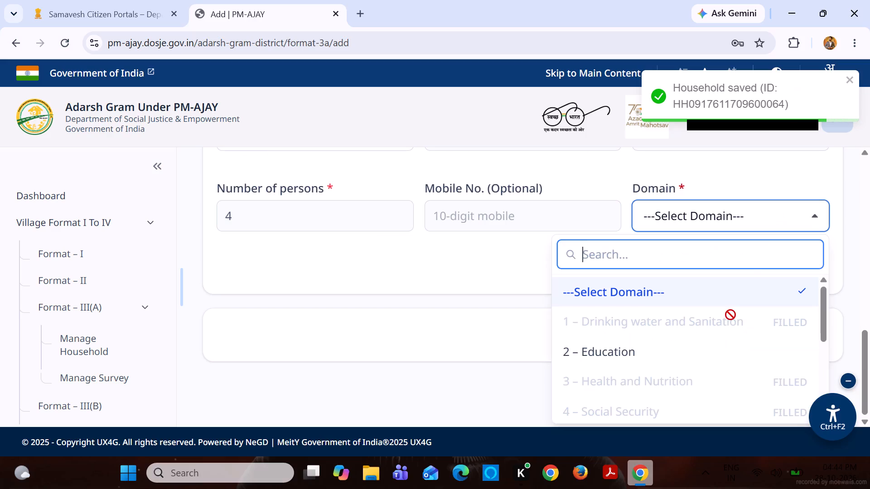
pyautogui.click(655, 346)
pyautogui.scroll(-4, 655, 346)
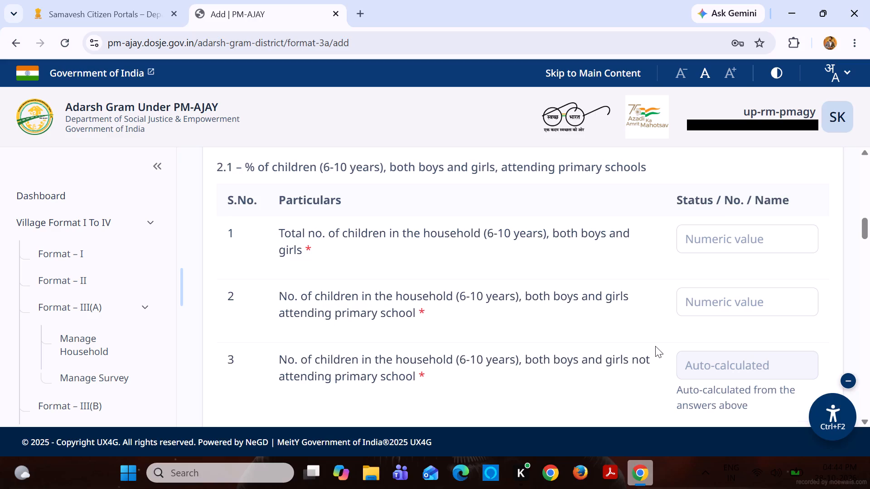
pyautogui.click(711, 241)
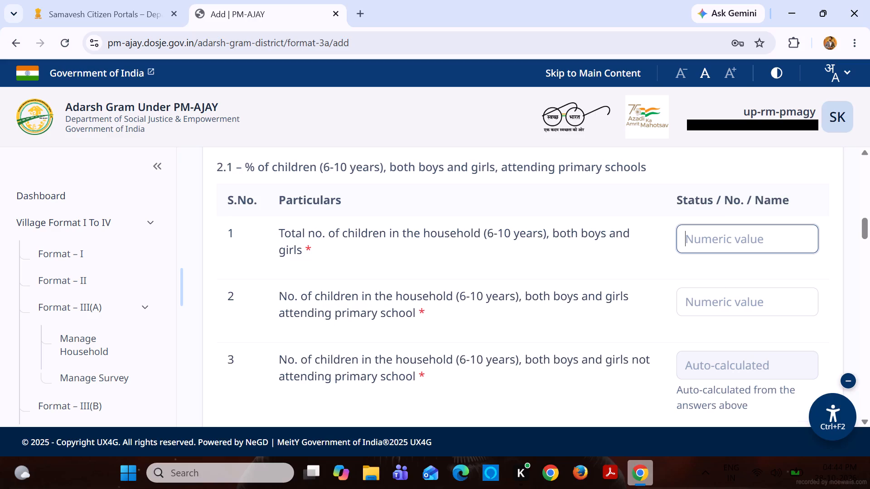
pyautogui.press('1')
pyautogui.click(702, 301)
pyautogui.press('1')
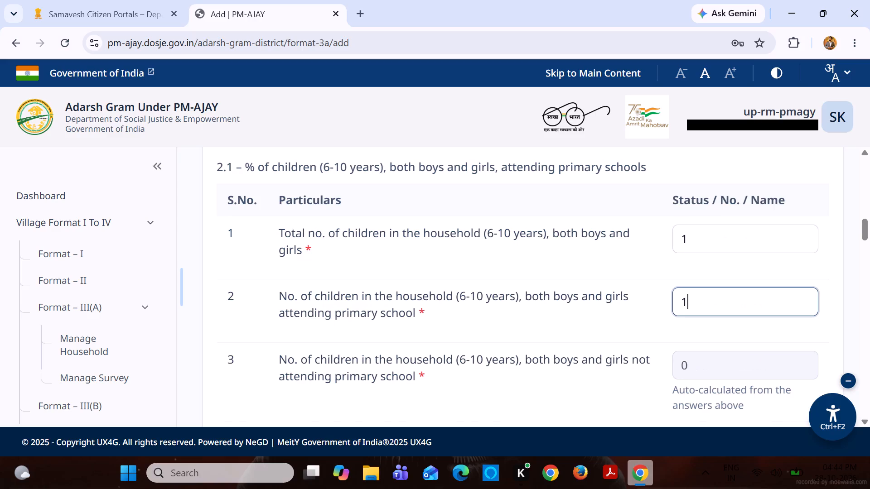
# Enter 1 child aged 11-13 years in the household and 1 attending middle school.
pyautogui.scroll(-8, 702, 301)
pyautogui.click(711, 170)
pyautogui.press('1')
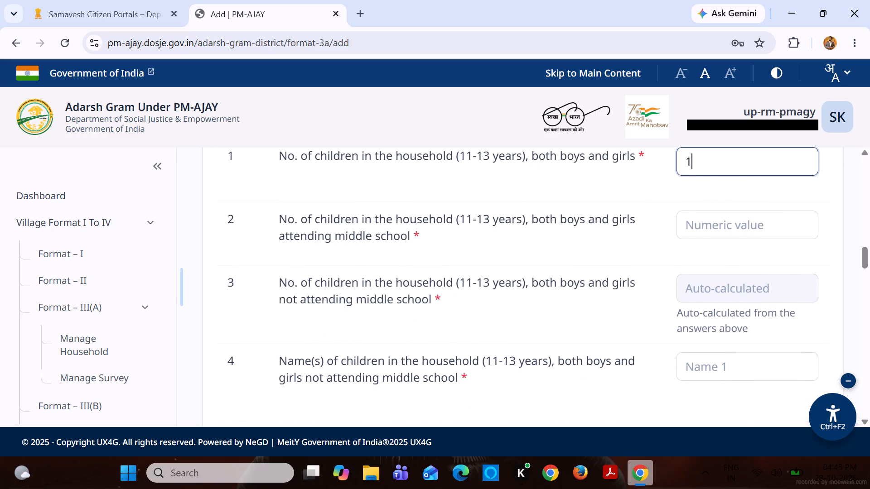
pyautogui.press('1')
pyautogui.press('BackSpace')
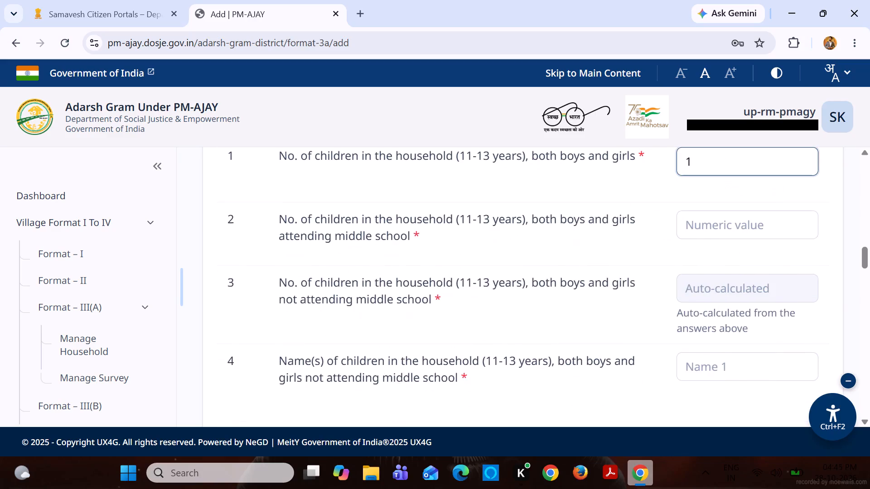
pyautogui.click(717, 221)
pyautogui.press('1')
# Enter 0 for the number of household children aged 14-15, 16-17 and 18-23 years.
pyautogui.scroll(-6, 717, 221)
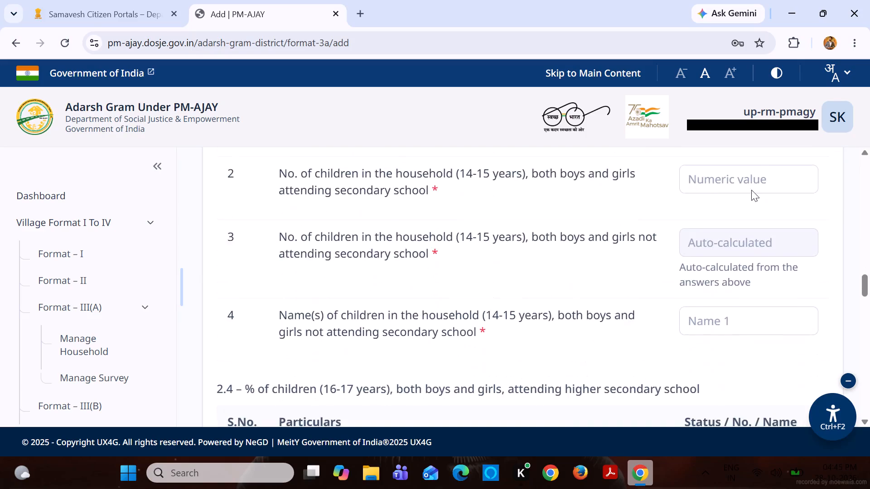
pyautogui.scroll(1, 757, 163)
pyautogui.click(715, 205)
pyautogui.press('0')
pyautogui.scroll(-2, 715, 205)
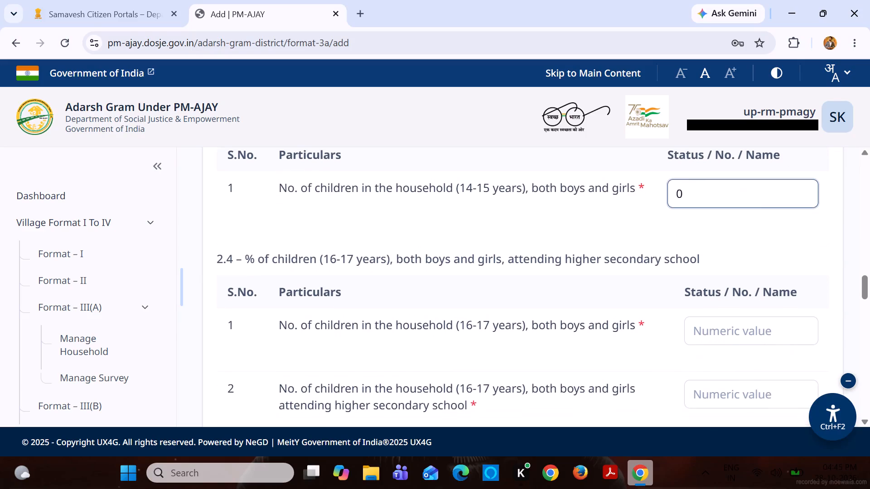
pyautogui.click(714, 332)
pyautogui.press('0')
pyautogui.scroll(-6, 714, 332)
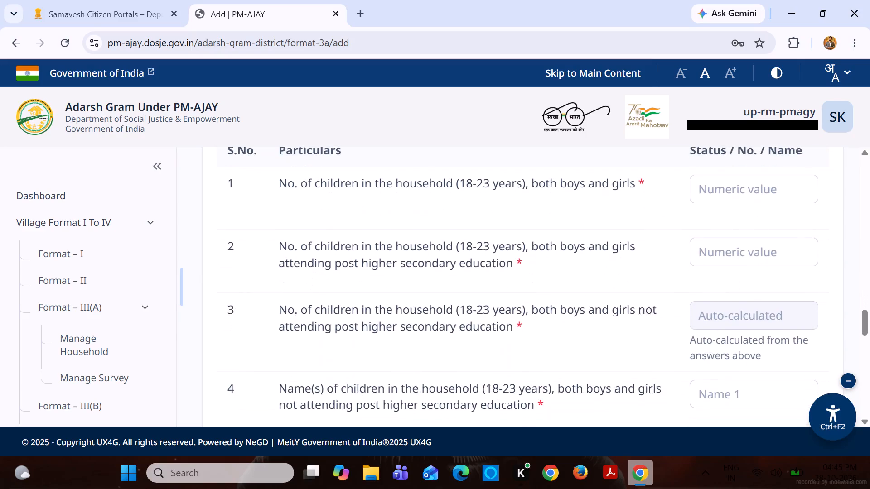
pyautogui.click(755, 184)
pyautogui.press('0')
# Enter 0 children eligible for the Pre-matric and Post-matric Scholarships for SC Students, and submit the Education domain.
pyautogui.click(705, 334)
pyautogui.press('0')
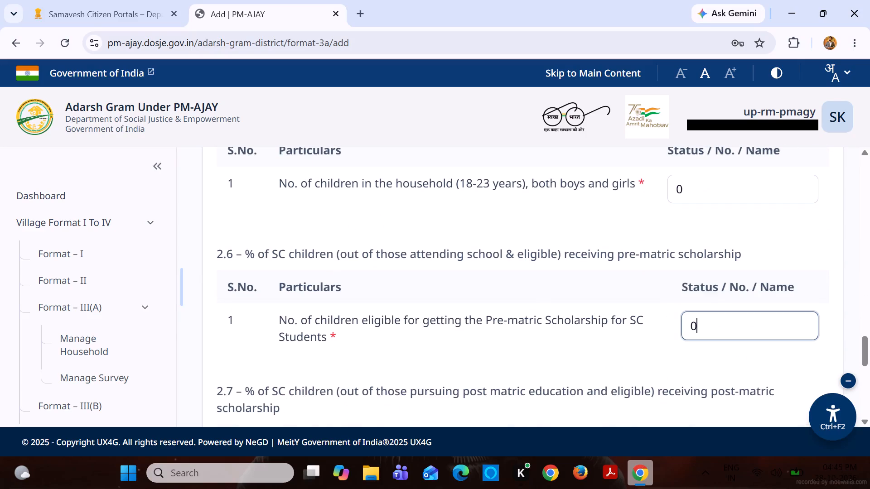
pyautogui.scroll(-4, 705, 334)
pyautogui.click(721, 186)
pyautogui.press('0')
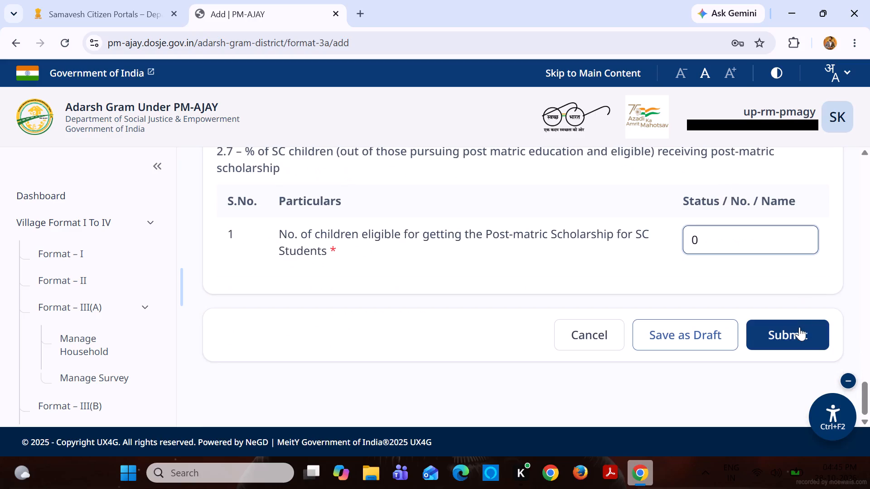
pyautogui.click(799, 327)
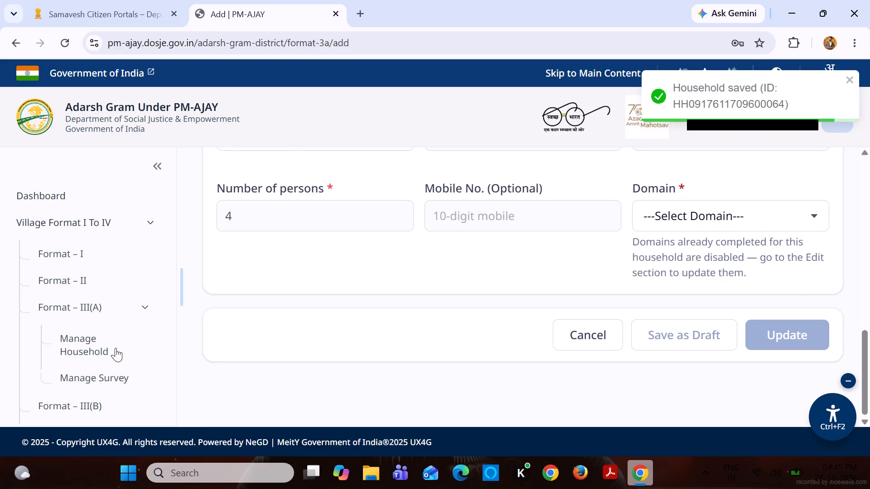
# Start a new household with block Shahabad - 1488, gram panchayat Narkheri - 84799, village Narkhera - 117096 and category SC.
pyautogui.click(101, 336)
pyautogui.click(662, 197)
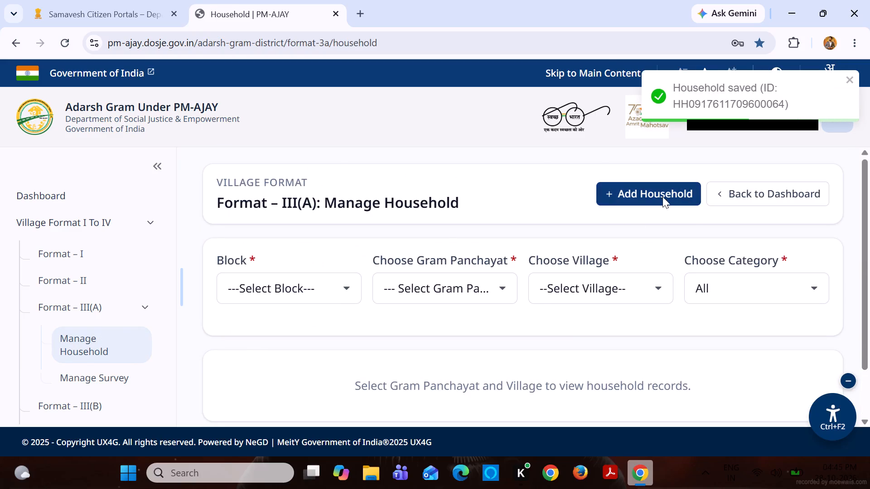
pyautogui.click(661, 157)
pyautogui.click(615, 388)
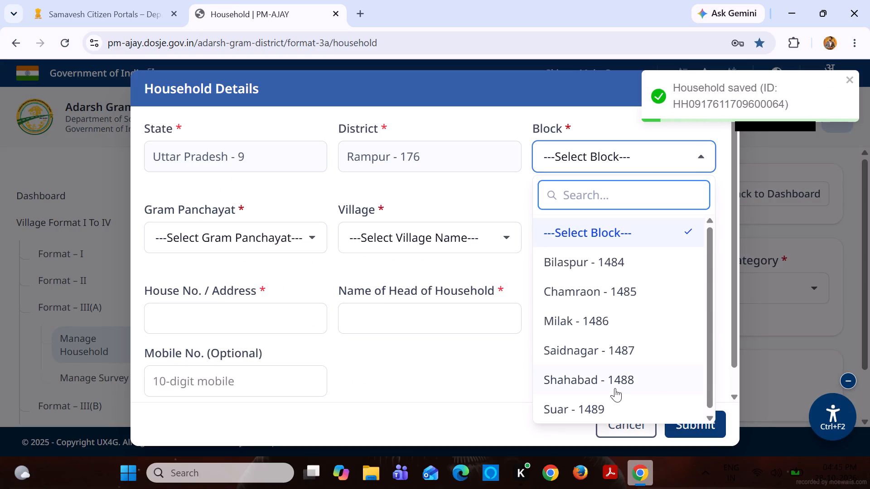
pyautogui.click(280, 248)
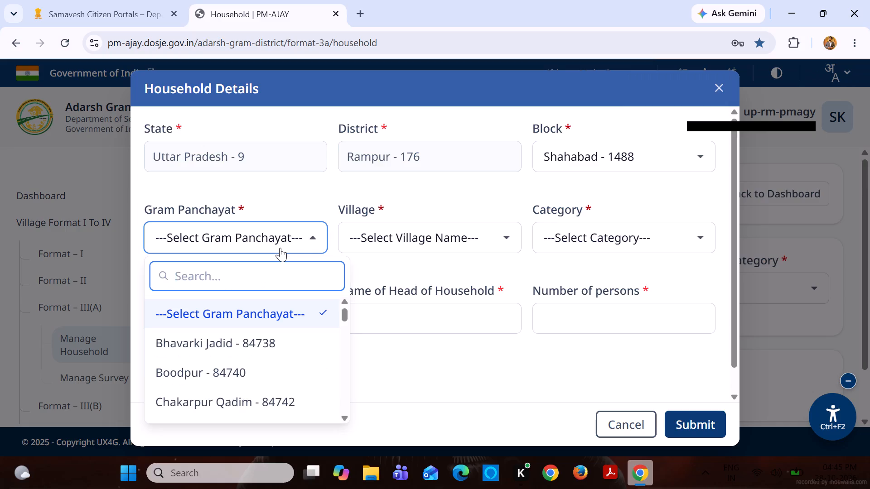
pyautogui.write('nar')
pyautogui.click(192, 321)
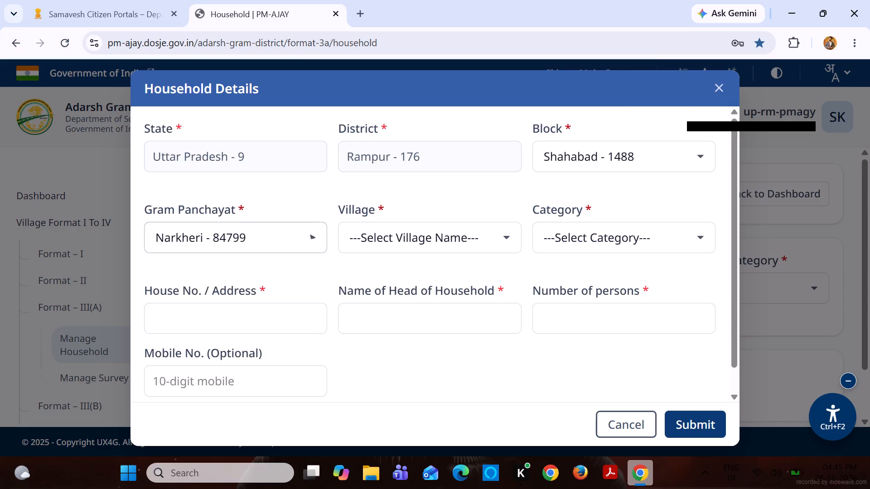
pyautogui.click(417, 236)
pyautogui.click(385, 302)
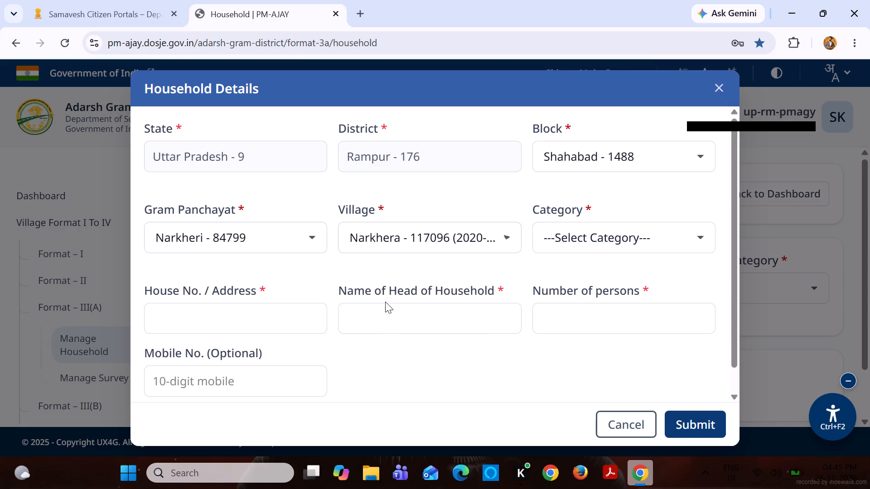
pyautogui.click(623, 240)
pyautogui.click(587, 297)
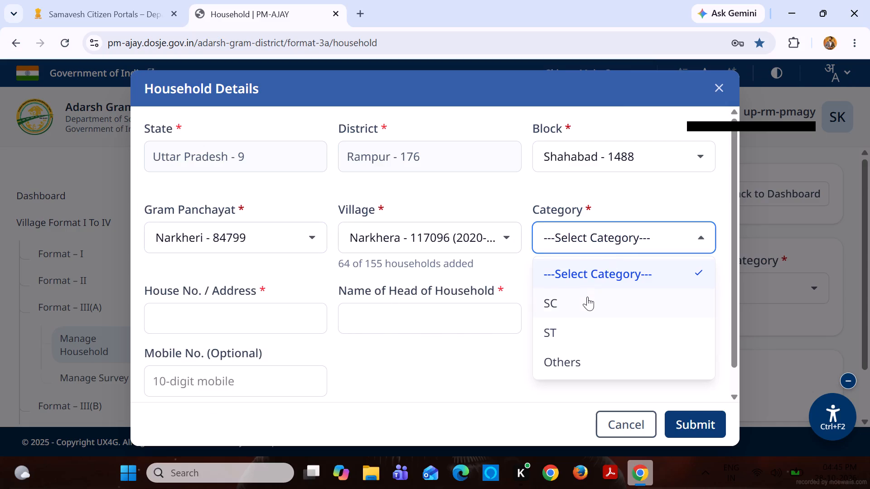
# Enter house number 64, the name of the head of household and 10 persons, and submit the household details.
pyautogui.click(214, 303)
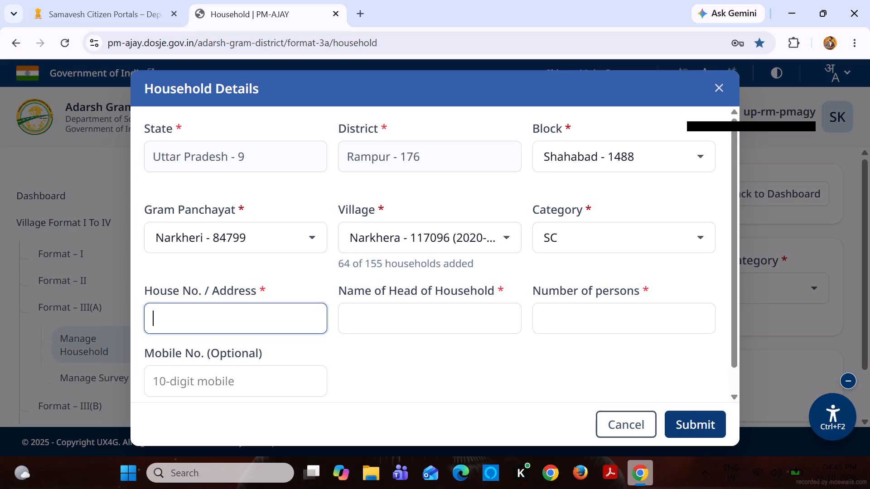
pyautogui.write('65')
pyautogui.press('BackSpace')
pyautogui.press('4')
pyautogui.click(389, 306)
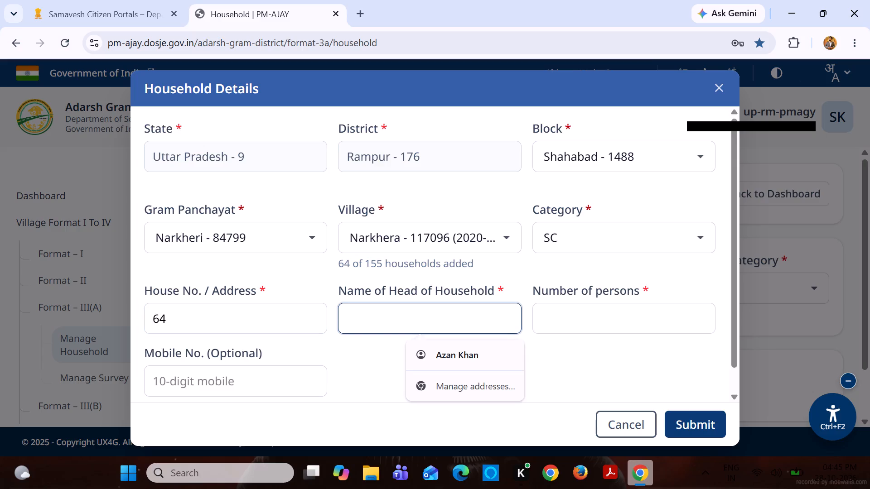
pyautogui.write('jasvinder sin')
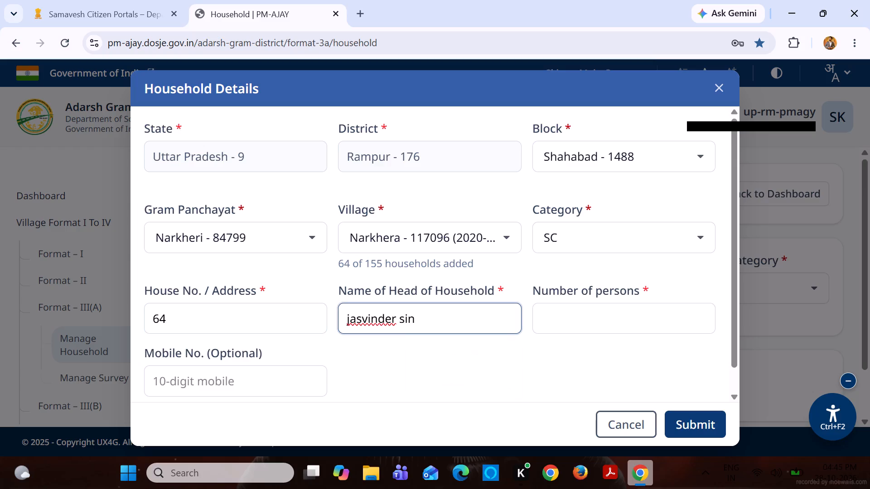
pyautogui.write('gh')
pyautogui.click(546, 331)
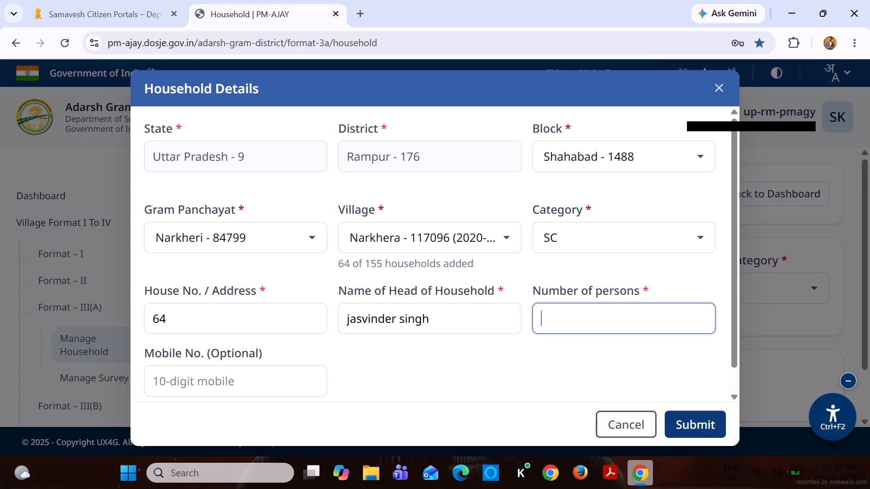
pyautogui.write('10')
pyautogui.click(681, 412)
# Fill in the Drinking water and Sanitation domain with Yes for Individual Household Latrine and No for open defecation, and submit it.
pyautogui.scroll(-9, 708, 293)
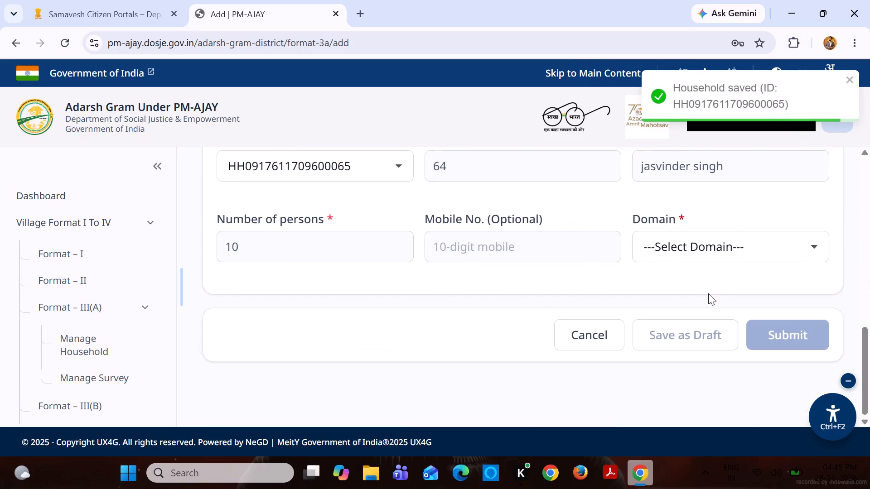
pyautogui.click(820, 244)
pyautogui.click(736, 116)
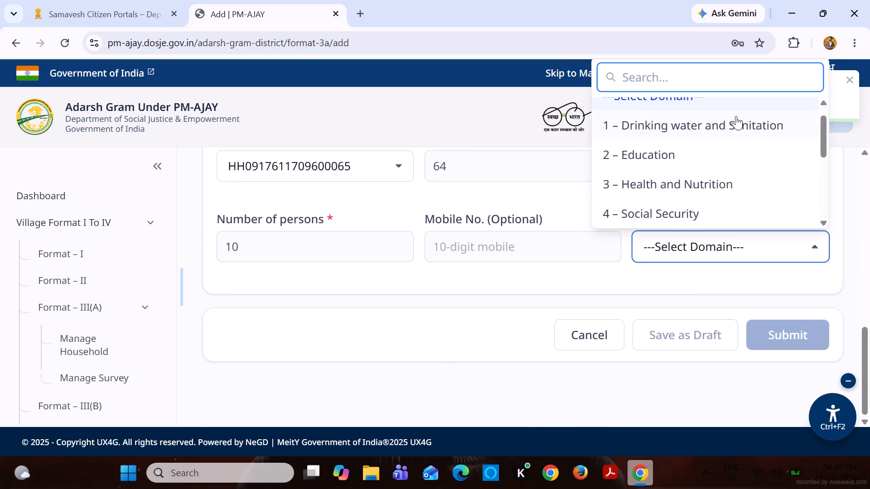
pyautogui.scroll(-4, 749, 238)
pyautogui.click(777, 209)
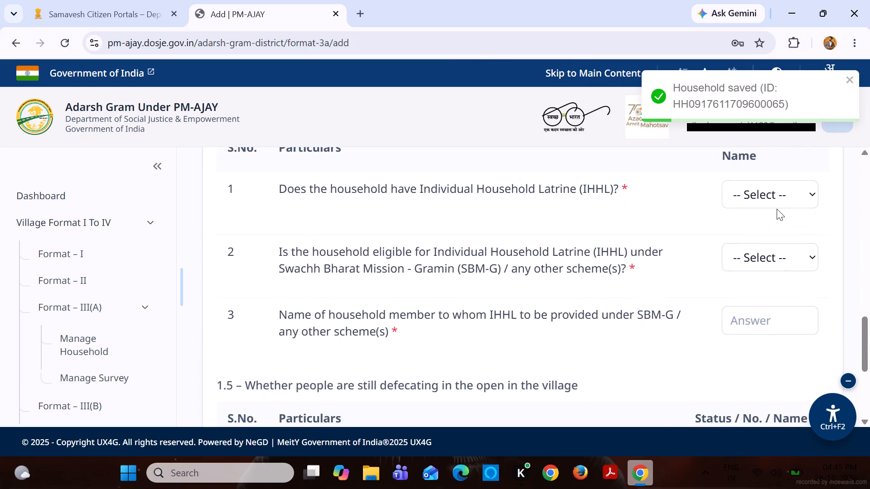
pyautogui.click(788, 201)
pyautogui.click(754, 239)
pyautogui.scroll(-3, 754, 239)
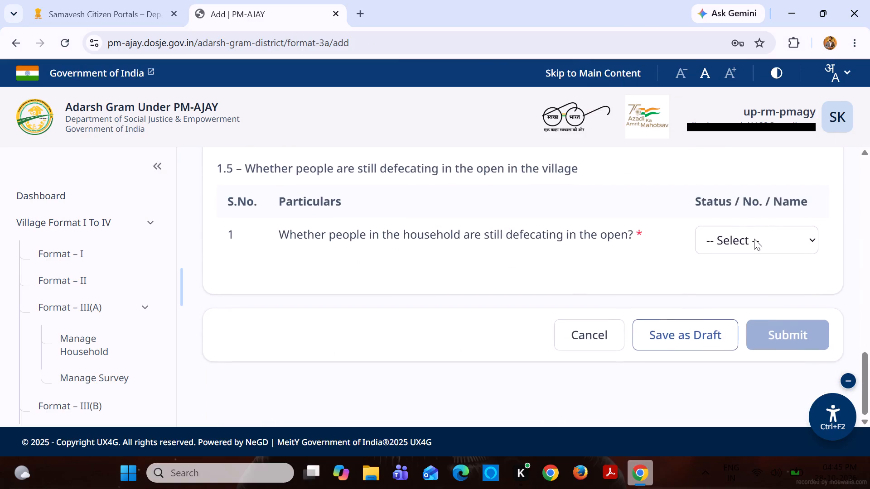
pyautogui.moveTo(767, 234); pyautogui.dragTo(715, 311)
pyautogui.click(715, 311)
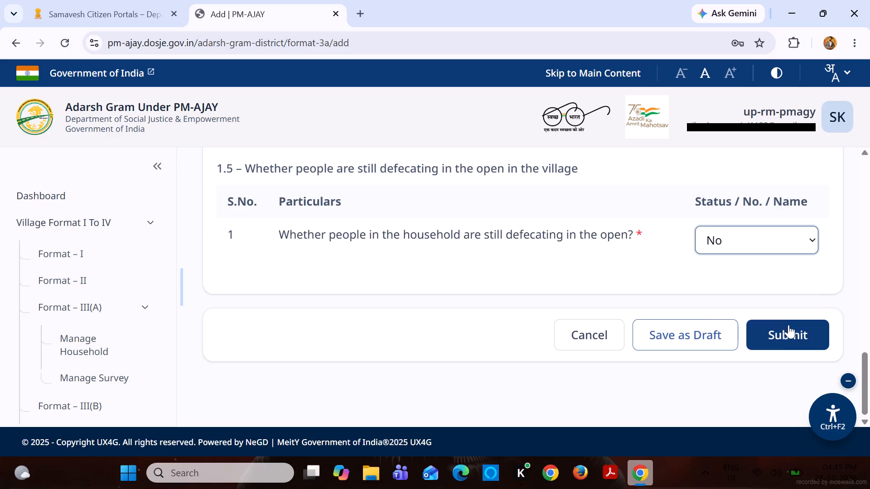
pyautogui.click(787, 329)
# Select the Education domain and enter 3 children aged 6-10 years in the household and 3 attending primary school.
pyautogui.click(788, 225)
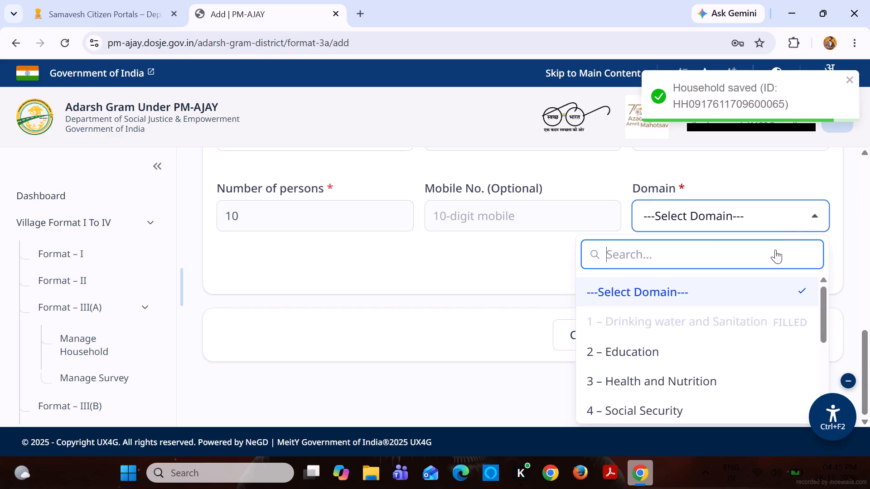
pyautogui.click(677, 353)
pyautogui.scroll(-3, 677, 353)
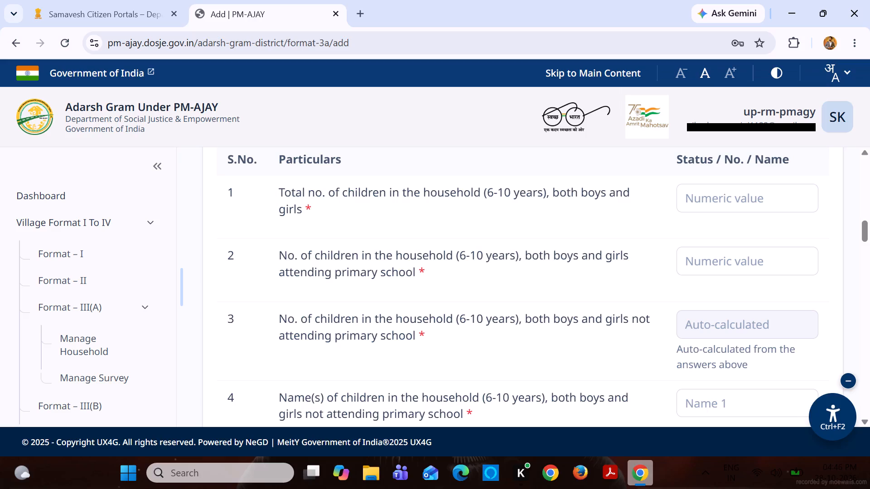
pyautogui.click(737, 202)
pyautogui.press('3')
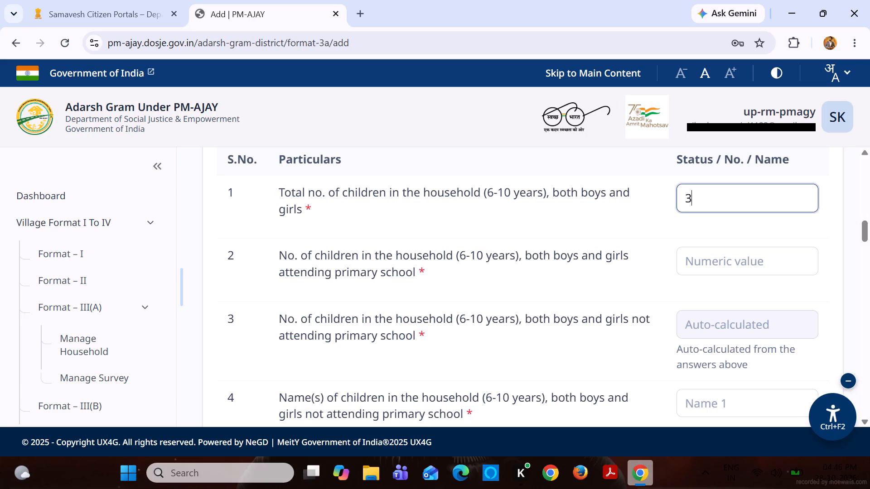
pyautogui.click(713, 248)
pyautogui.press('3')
# Enter 1 child aged 11-13 years in the household and 1 attending middle school.
pyautogui.scroll(-5, 713, 248)
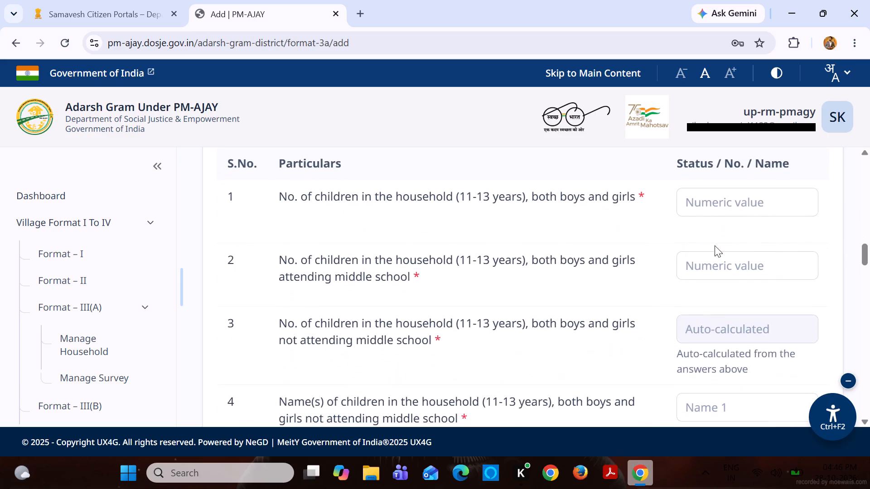
pyautogui.click(709, 193)
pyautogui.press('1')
pyautogui.click(690, 261)
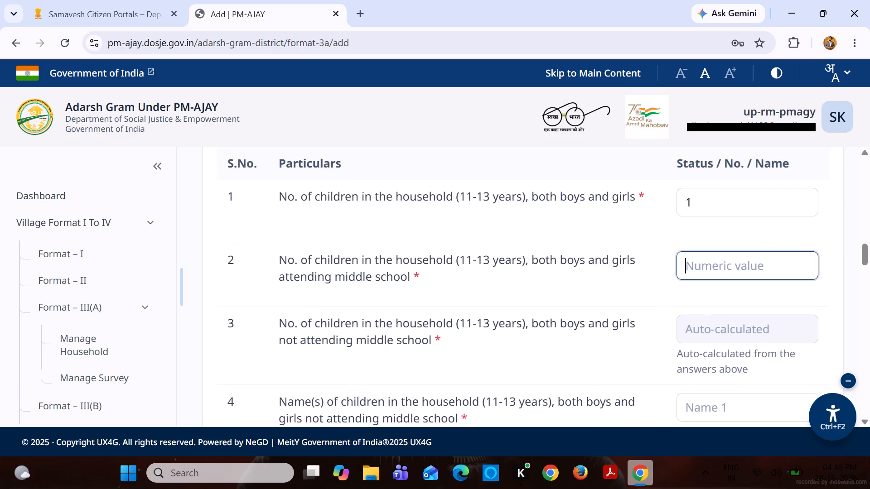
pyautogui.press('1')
# Enter 1 child aged 14-15 years in the household and 1 attending secondary school.
pyautogui.scroll(-2, 690, 261)
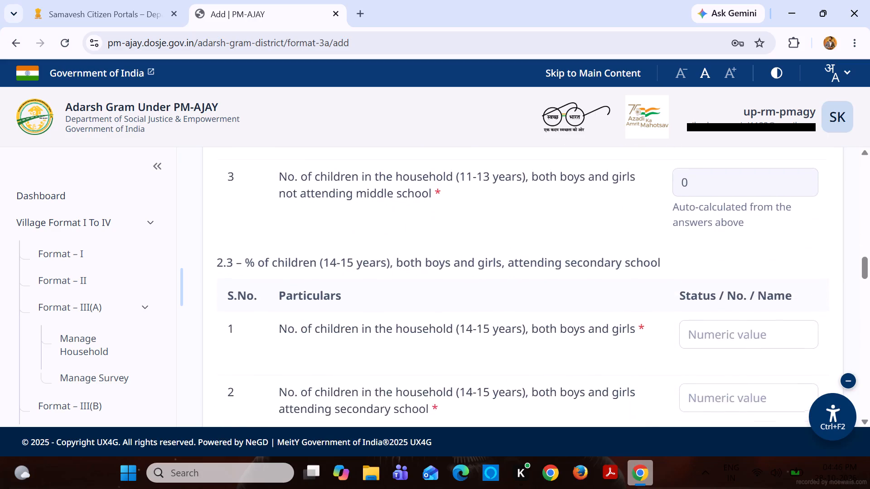
pyautogui.scroll(-3, 690, 261)
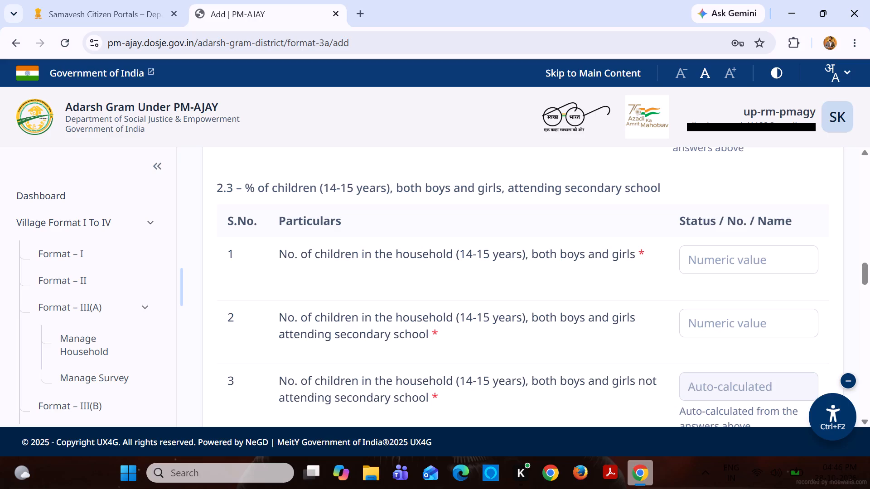
pyautogui.click(716, 266)
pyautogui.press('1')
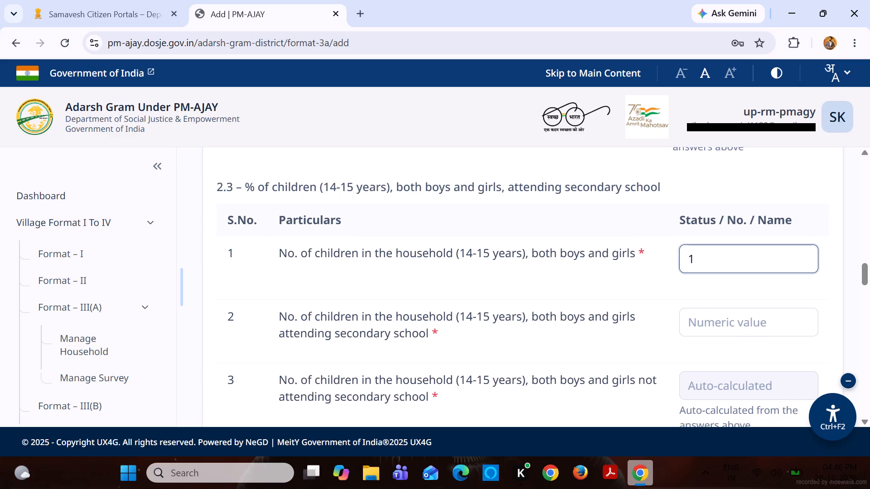
pyautogui.click(699, 322)
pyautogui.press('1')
# Enter 0 children aged 16-17 years, 1 child aged 18-23 years and 1 attending post higher secondary education.
pyautogui.scroll(-6, 699, 322)
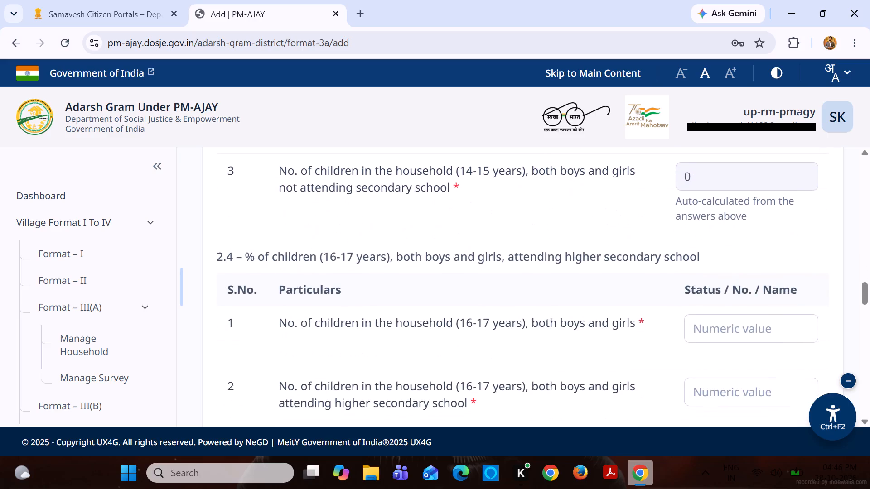
pyautogui.click(729, 340)
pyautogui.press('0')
pyautogui.scroll(-4, 729, 340)
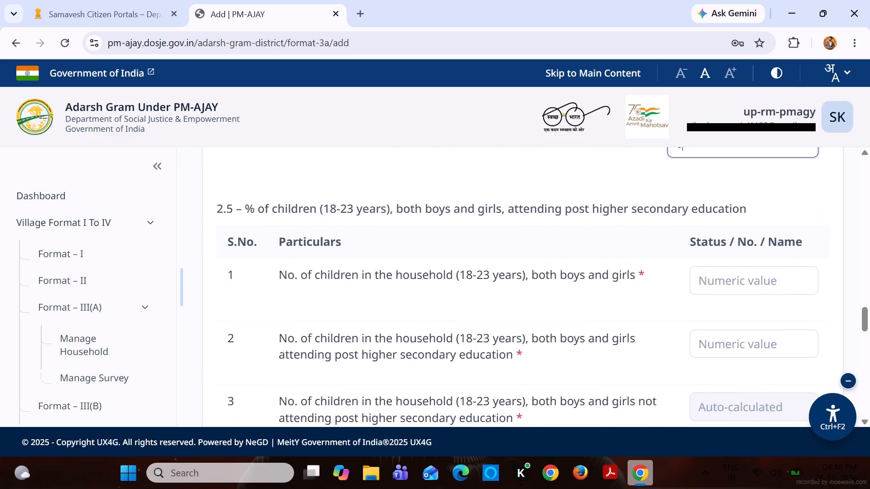
pyautogui.click(735, 278)
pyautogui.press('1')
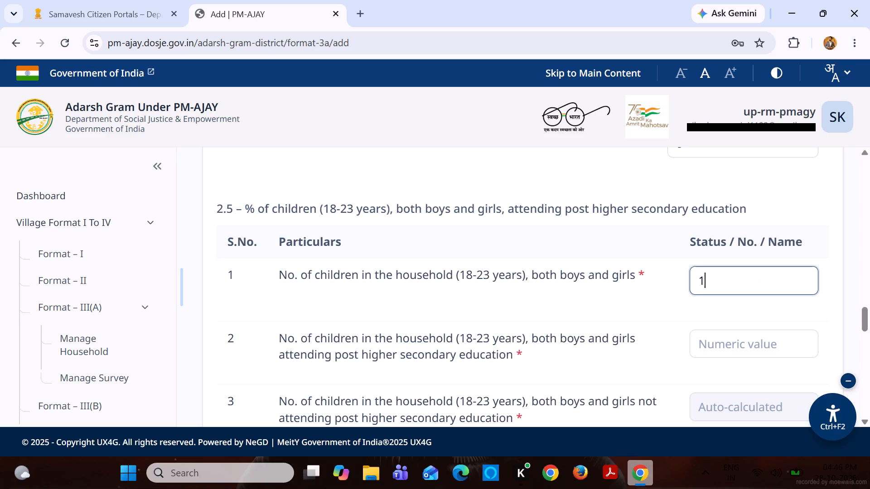
pyautogui.click(739, 346)
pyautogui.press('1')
# Enter 0 children eligible for the Pre-matric and Post-matric Scholarships for SC Students, and submit the Education domain.
pyautogui.scroll(-4, 739, 346)
pyautogui.click(701, 391)
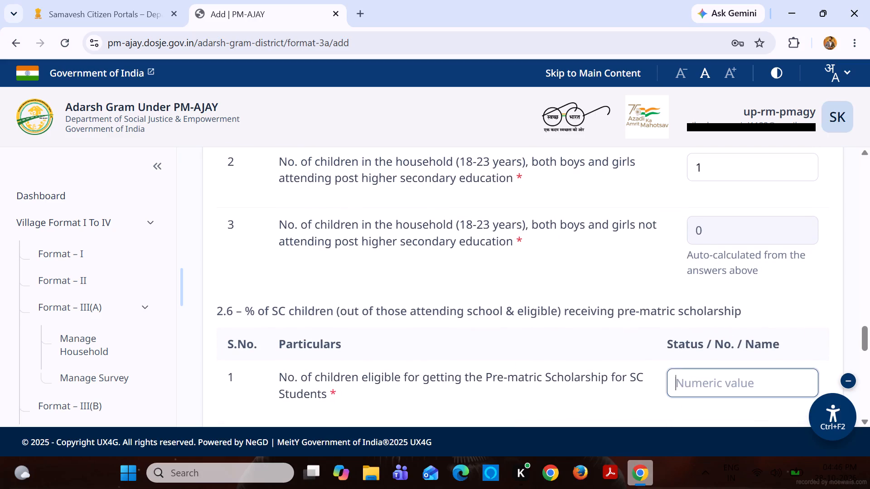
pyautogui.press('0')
pyautogui.scroll(-5, 701, 391)
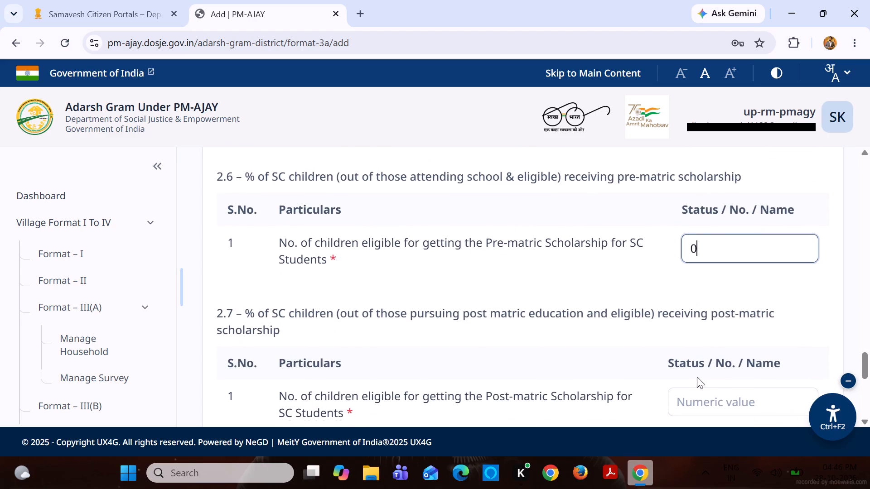
pyautogui.click(701, 387)
pyautogui.click(702, 399)
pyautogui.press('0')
pyautogui.scroll(-3, 702, 399)
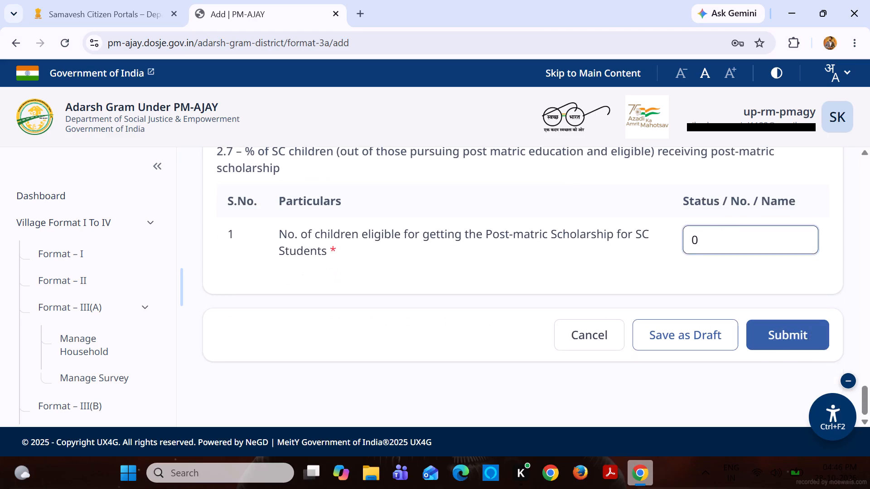
pyautogui.scroll(-1, 702, 399)
pyautogui.click(789, 337)
# Select the Health and Nutrition domain and answer Yes for the household being covered under a Health Protection Scheme.
pyautogui.click(783, 205)
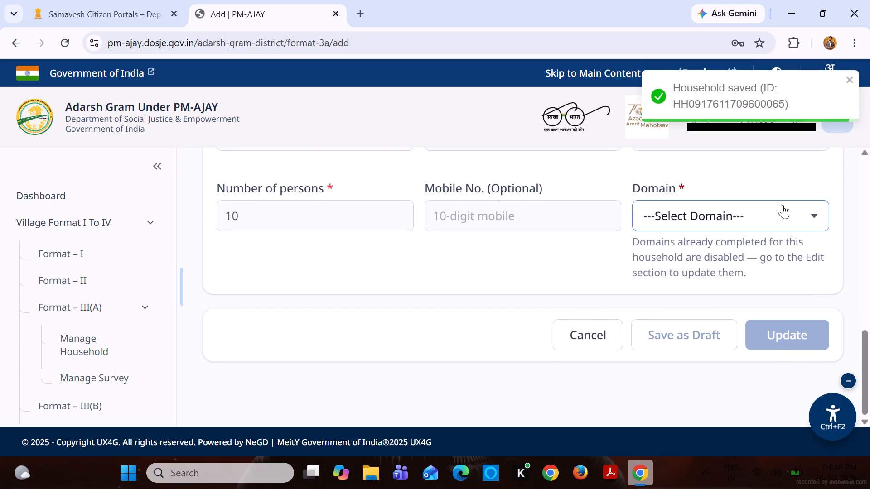
pyautogui.click(679, 382)
pyautogui.scroll(-2, 708, 327)
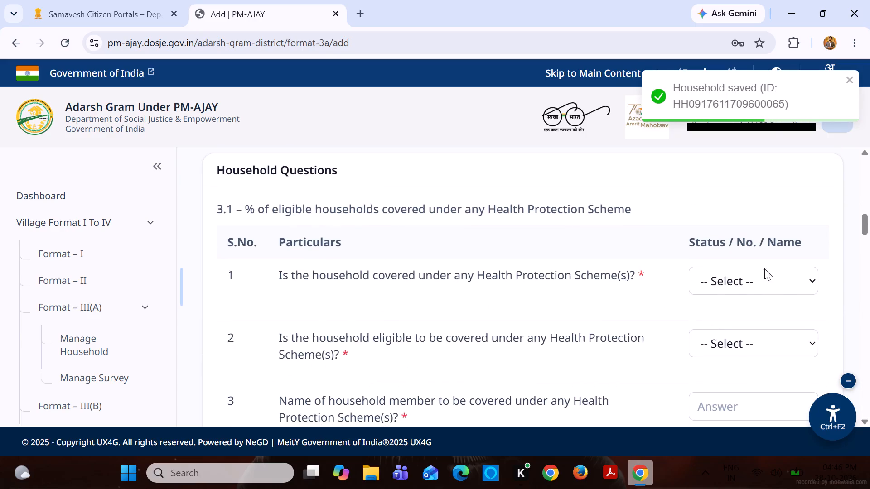
pyautogui.click(780, 275)
pyautogui.click(737, 330)
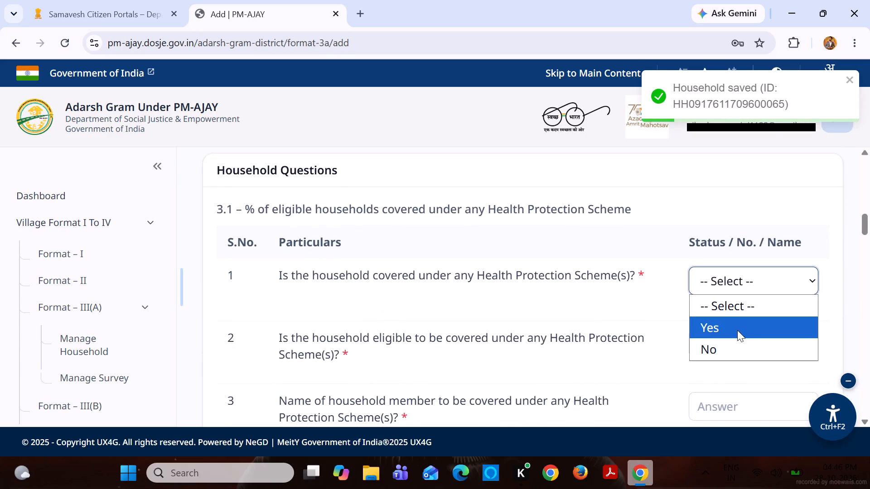
# Enter 0 pregnant women in the household and 0 deliveries during the last one year.
pyautogui.scroll(-3, 737, 330)
pyautogui.click(720, 268)
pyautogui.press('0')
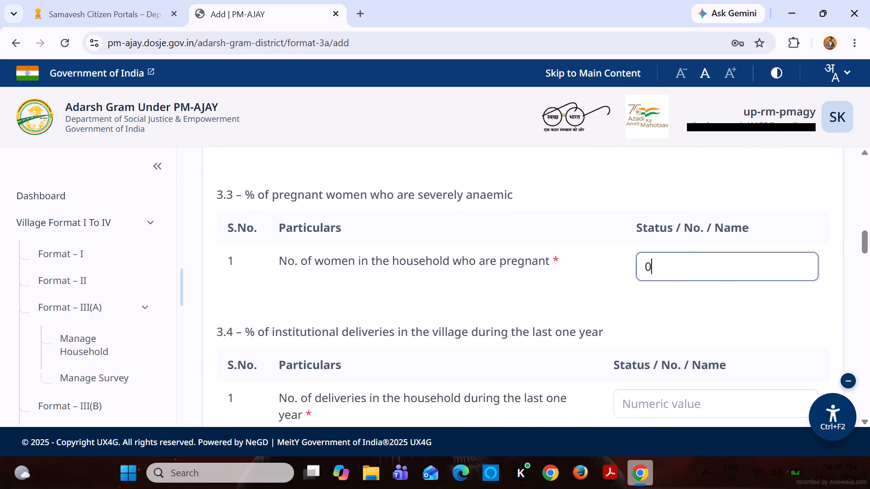
pyautogui.scroll(-2, 720, 268)
pyautogui.click(639, 304)
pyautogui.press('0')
# Enter 0 children born during the last one year (3.5) and 0 children below one year for immunization (3.6).
pyautogui.scroll(-4, 639, 304)
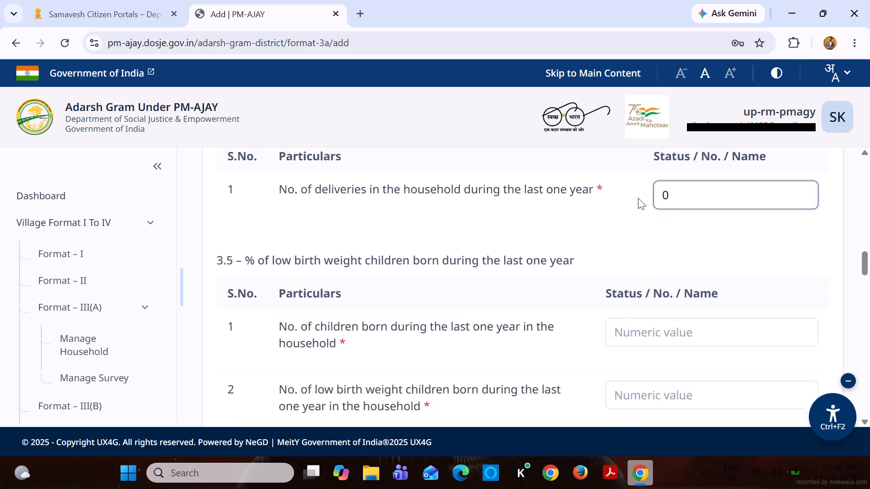
pyautogui.scroll(-1, 638, 198)
pyautogui.click(635, 285)
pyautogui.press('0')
pyautogui.scroll(-5, 635, 285)
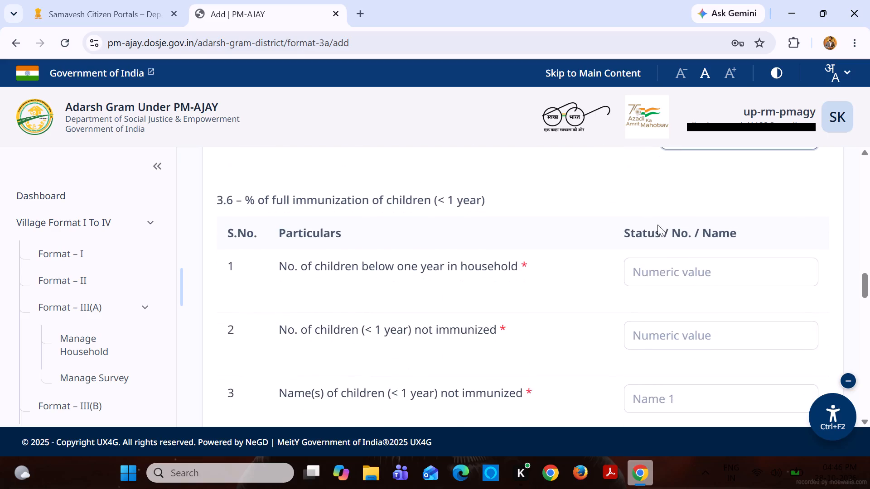
pyautogui.click(679, 274)
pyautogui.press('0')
# Enter 0 children aged 0-5 years and 0 women who were pregnant during the last one year.
pyautogui.scroll(-6, 679, 274)
pyautogui.scroll(1, 672, 209)
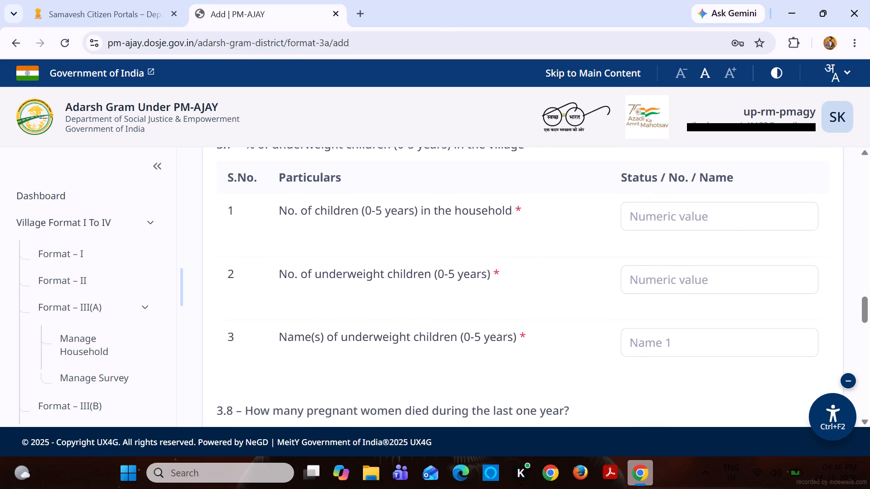
pyautogui.click(649, 210)
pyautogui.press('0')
pyautogui.scroll(-2, 649, 210)
pyautogui.click(652, 308)
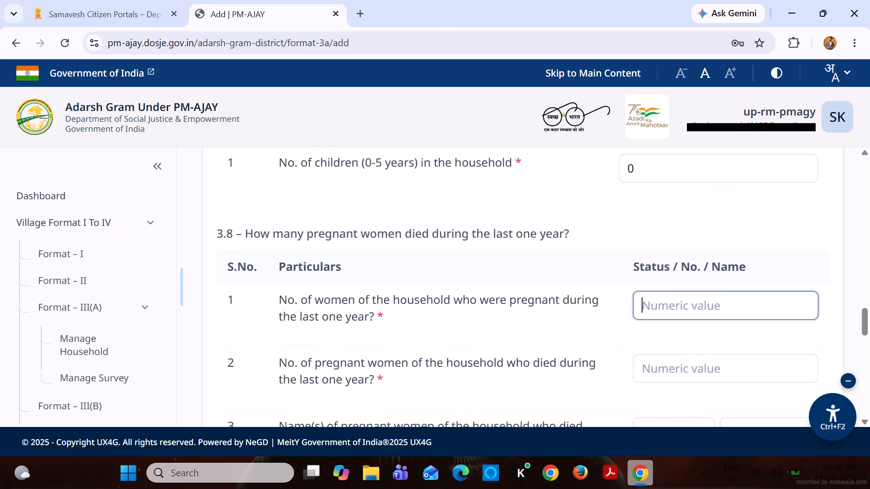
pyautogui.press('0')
# Enter 0 children under 1 year (3.9) and 0 members with communicable diseases, and submit the Health and Nutrition domain.
pyautogui.scroll(-5, 652, 308)
pyautogui.moveTo(668, 309); pyautogui.dragTo(681, 292)
pyautogui.click(681, 292)
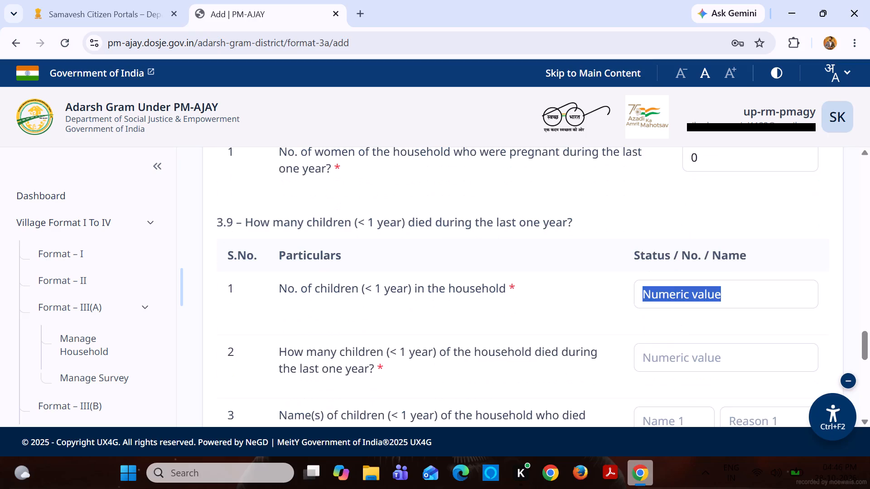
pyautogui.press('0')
pyautogui.scroll(-5, 681, 292)
pyautogui.click(722, 235)
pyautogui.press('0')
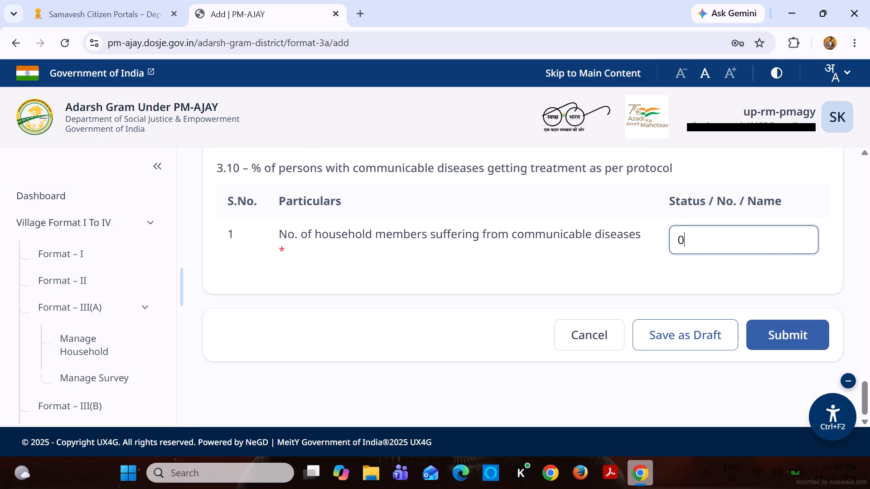
pyautogui.click(780, 329)
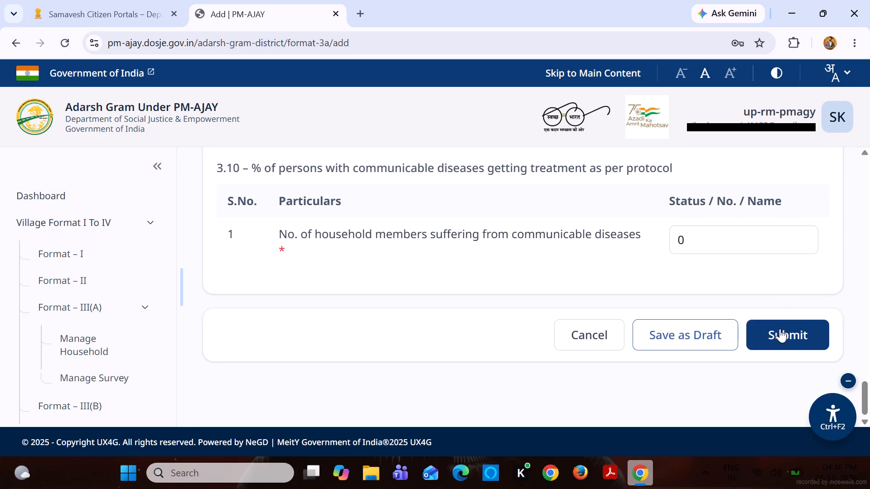
# Select the Social Security domain and enter 0 women in the household eligible for Widow Pension.
pyautogui.click(780, 222)
pyautogui.scroll(-1, 710, 348)
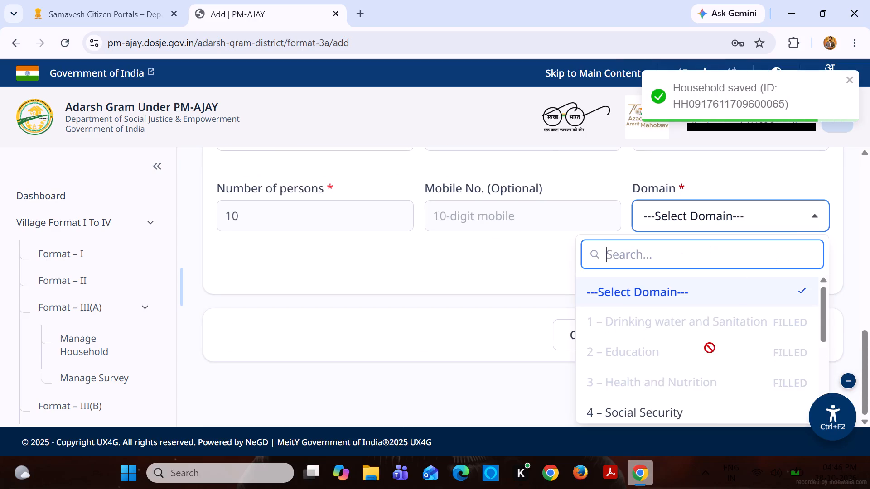
pyautogui.scroll(-1, 710, 348)
pyautogui.click(675, 294)
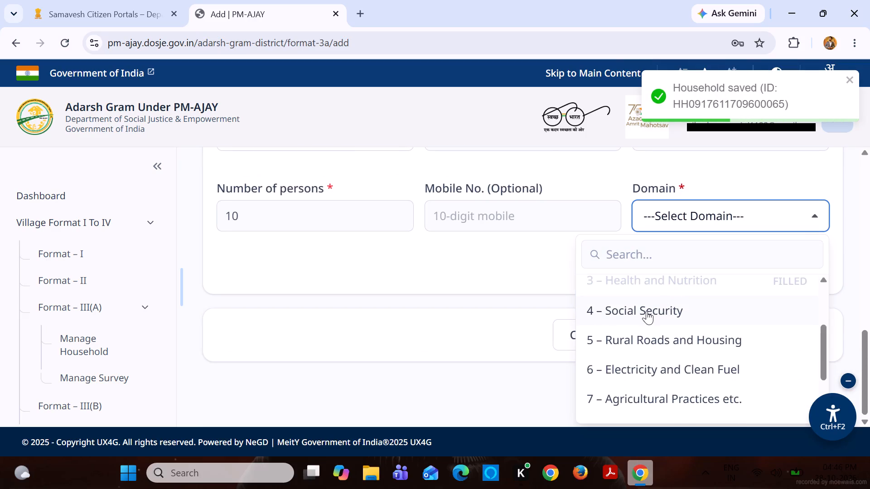
pyautogui.click(647, 311)
pyautogui.scroll(-4, 647, 311)
pyautogui.click(699, 219)
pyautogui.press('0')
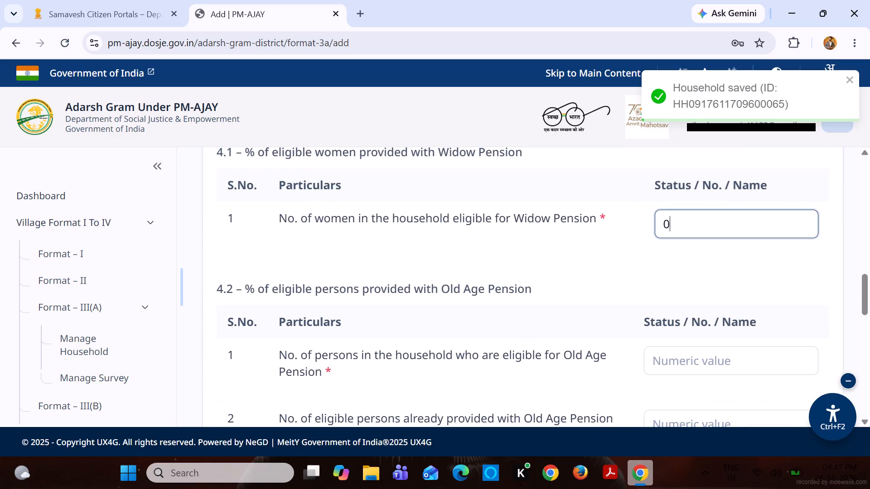
# Enter 0 persons eligible for Old Age Pension and 0 for Disability Pension, and submit the Social Security domain.
pyautogui.click(687, 366)
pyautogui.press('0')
pyautogui.scroll(-5, 687, 366)
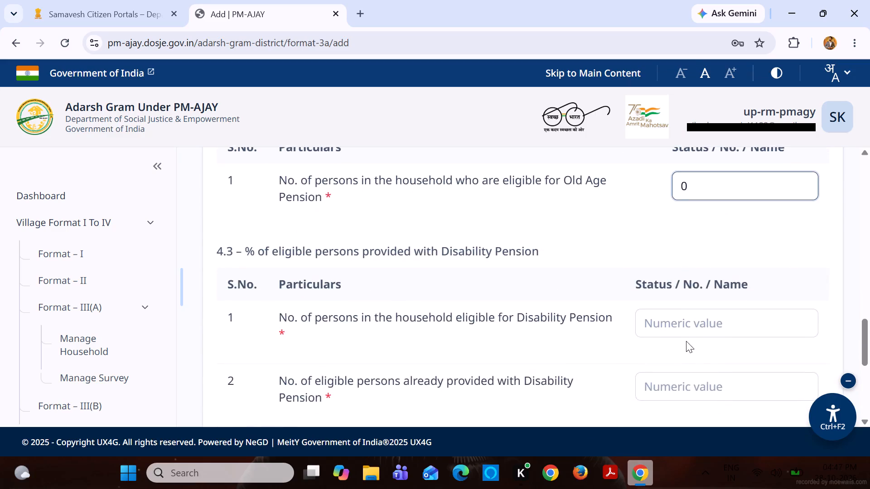
pyautogui.click(677, 331)
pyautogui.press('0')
pyautogui.scroll(-1, 677, 331)
pyautogui.click(787, 344)
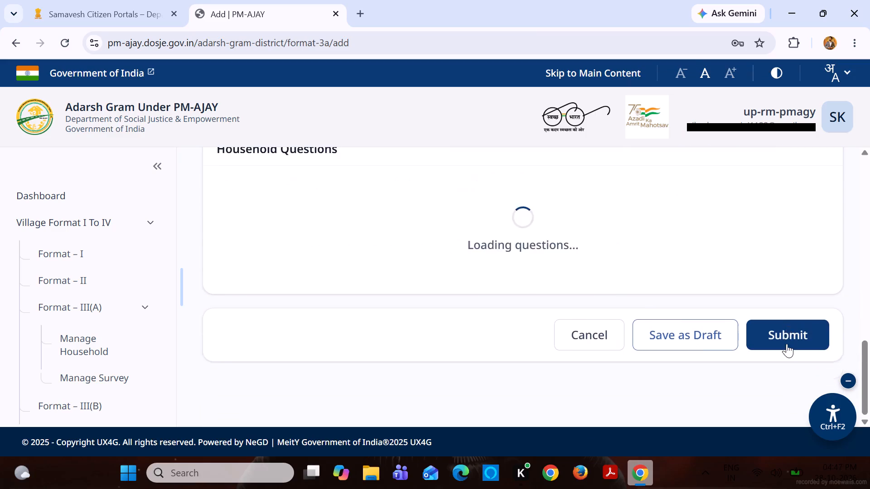
# Fill in the Rural Roads and Housing domain with No for living in a Kachcha/unsafe house, and submit it.
pyautogui.click(783, 229)
pyautogui.scroll(-1, 722, 327)
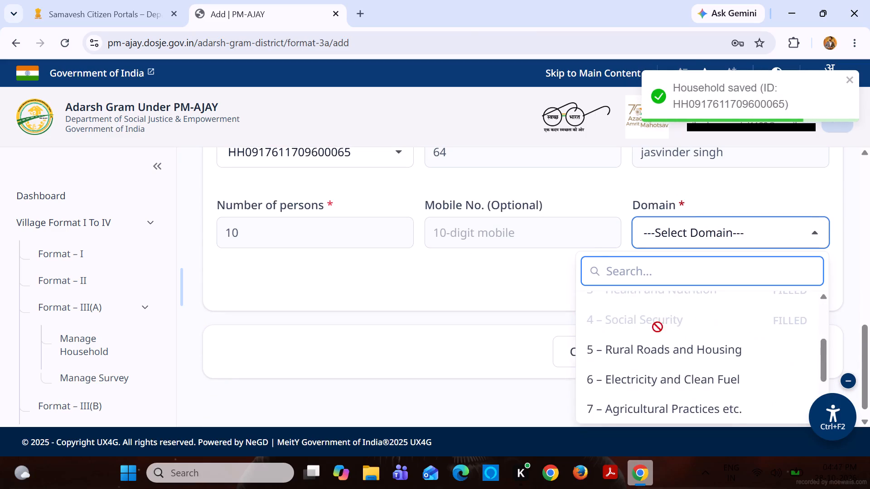
pyautogui.click(627, 352)
pyautogui.scroll(-3, 627, 352)
pyautogui.moveTo(769, 260); pyautogui.dragTo(737, 336)
pyautogui.click(737, 336)
pyautogui.click(785, 336)
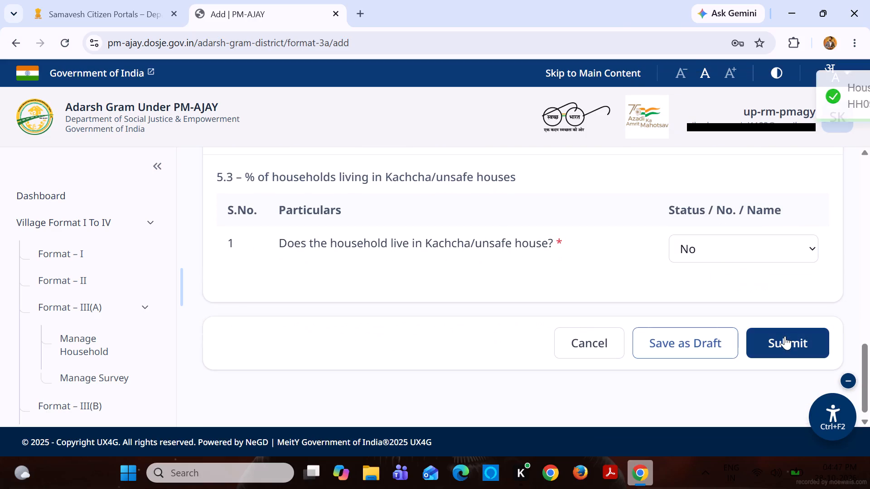
# Select the Electricity and Clean Fuel domain and answer Yes for the house having an electricity connection (6.2).
pyautogui.click(782, 210)
pyautogui.scroll(-1, 743, 311)
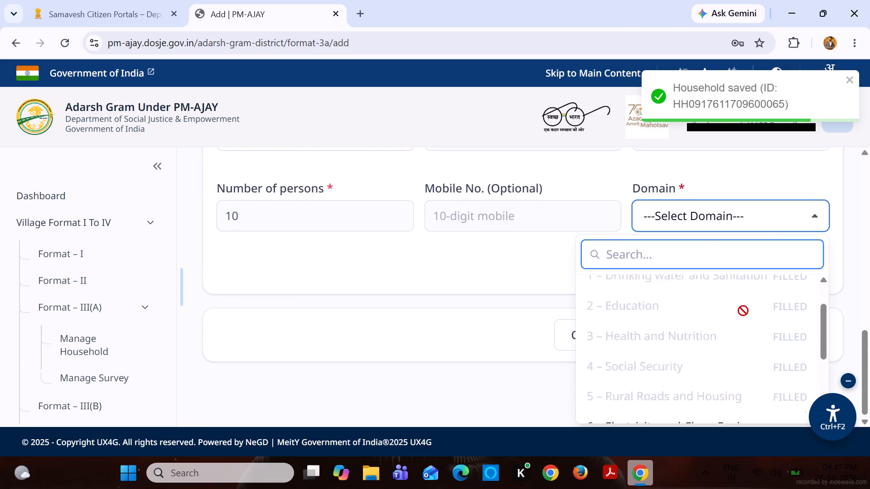
pyautogui.scroll(-1, 743, 311)
pyautogui.click(677, 361)
pyautogui.scroll(-3, 677, 361)
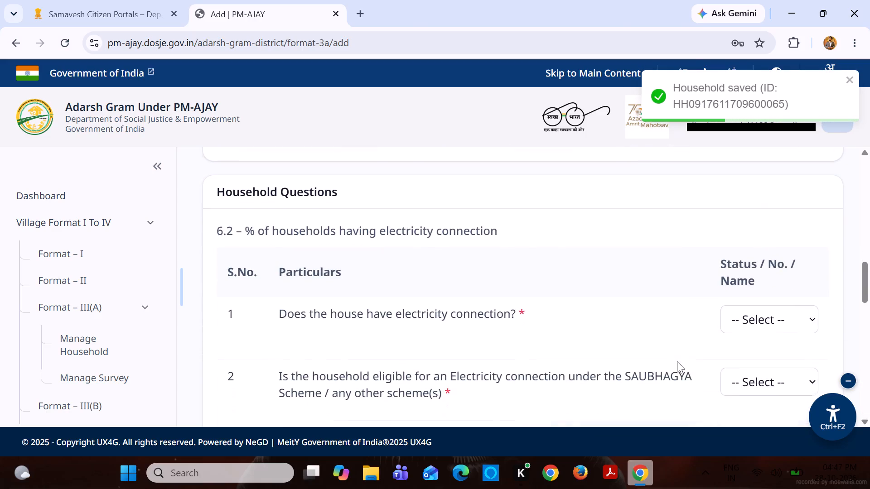
pyautogui.moveTo(783, 325); pyautogui.dragTo(750, 365)
pyautogui.click(750, 365)
# In section 6.3, answer Yes for the electricity connection and Yes for using at least one LED bulb.
pyautogui.scroll(-2, 750, 365)
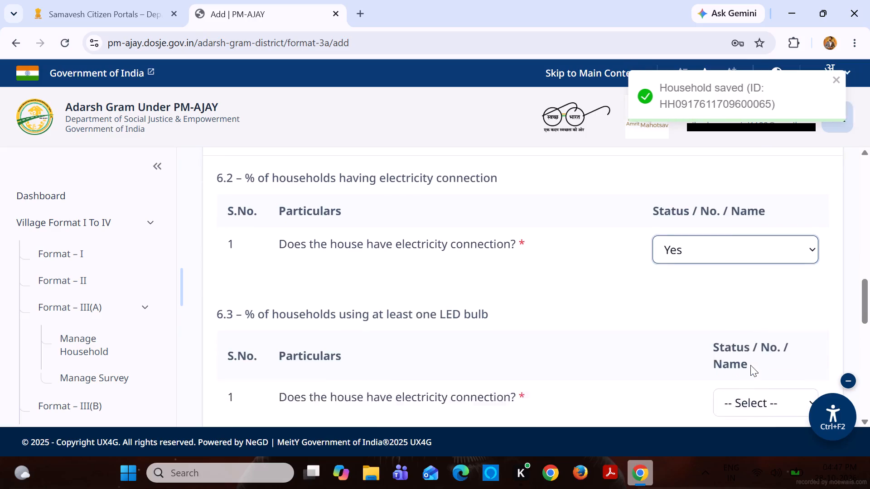
pyautogui.scroll(-2, 750, 365)
pyautogui.moveTo(803, 282); pyautogui.dragTo(749, 320)
pyautogui.click(749, 320)
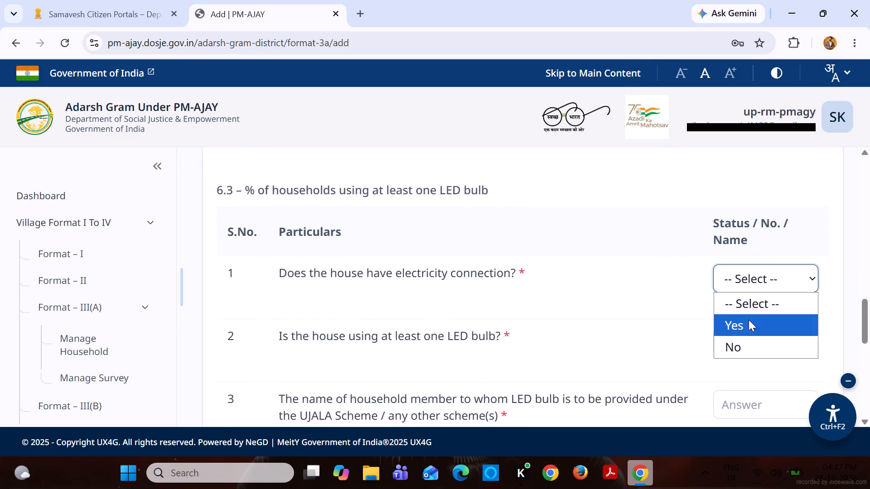
pyautogui.scroll(-3, 749, 320)
pyautogui.moveTo(799, 183); pyautogui.dragTo(744, 227)
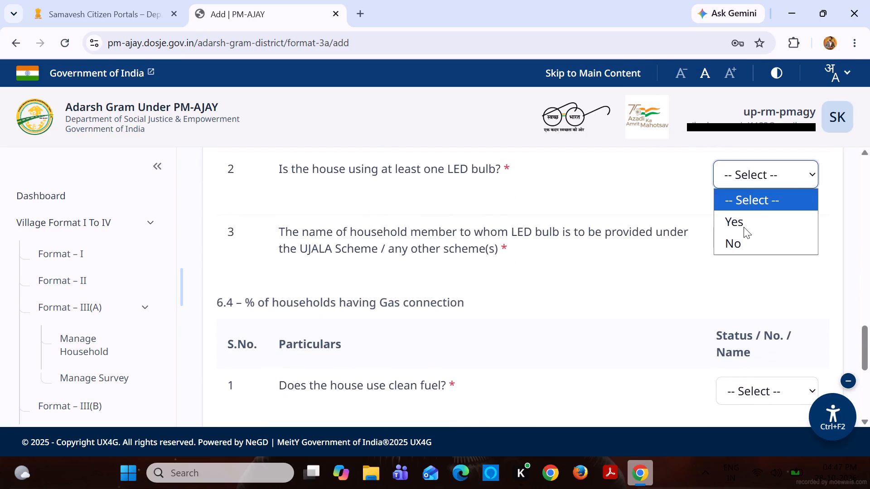
pyautogui.click(744, 227)
# Answer Yes for the house using clean fuel and submit the Electricity and Clean Fuel domain.
pyautogui.scroll(-3, 744, 227)
pyautogui.moveTo(778, 200); pyautogui.dragTo(785, 185)
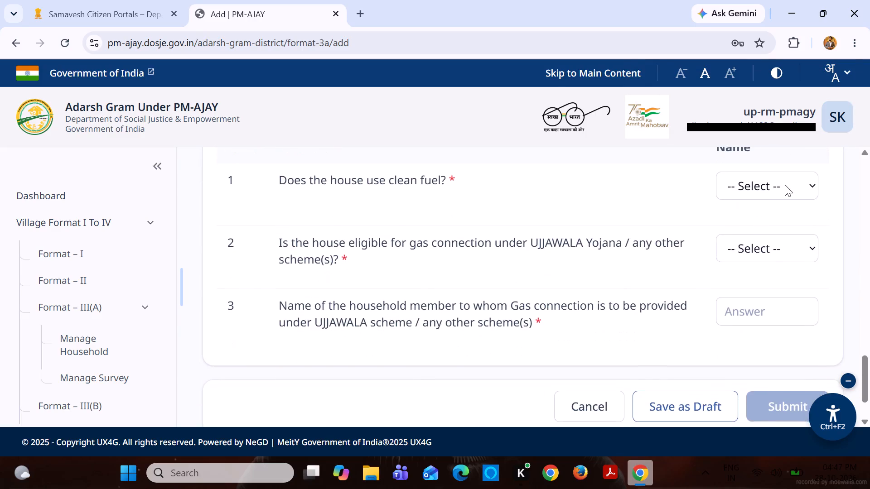
pyautogui.moveTo(785, 185); pyautogui.dragTo(785, 185)
pyautogui.click(785, 185)
pyautogui.click(741, 230)
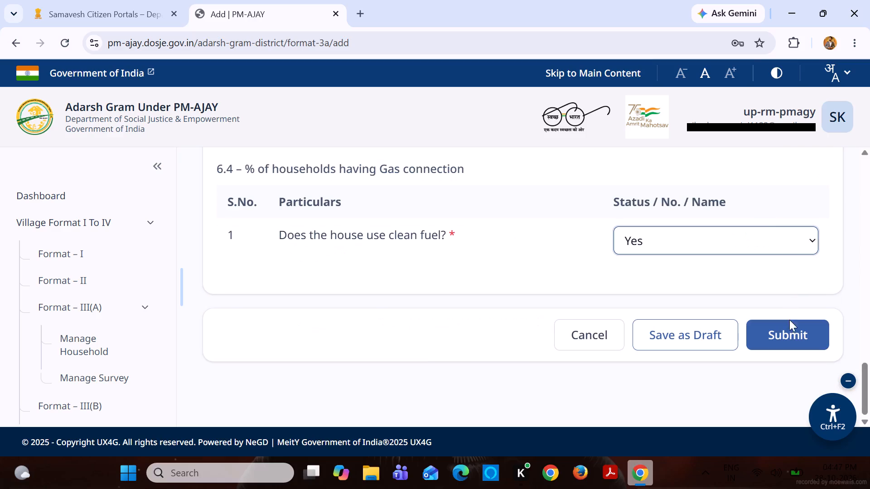
pyautogui.click(790, 326)
# Fill in the Agricultural Practices domain with No for the household being involved in farming, and submit it.
pyautogui.click(778, 214)
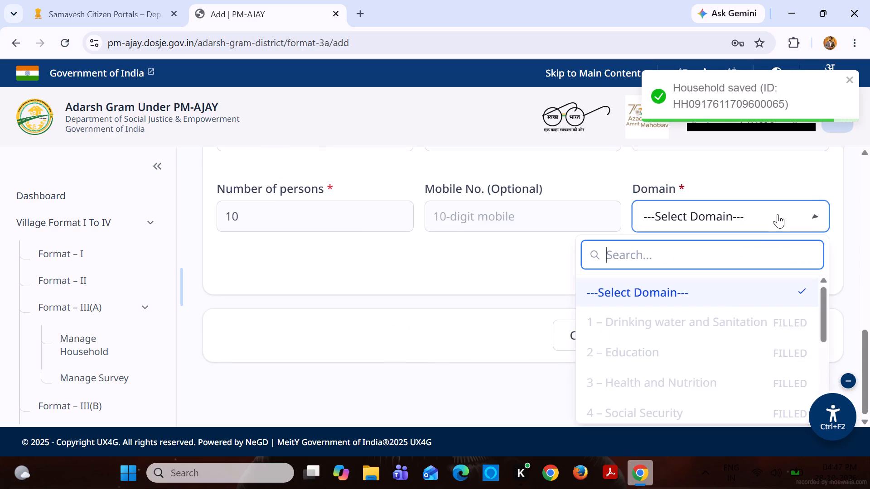
pyautogui.scroll(-3, 739, 321)
pyautogui.click(686, 335)
pyautogui.scroll(-4, 686, 335)
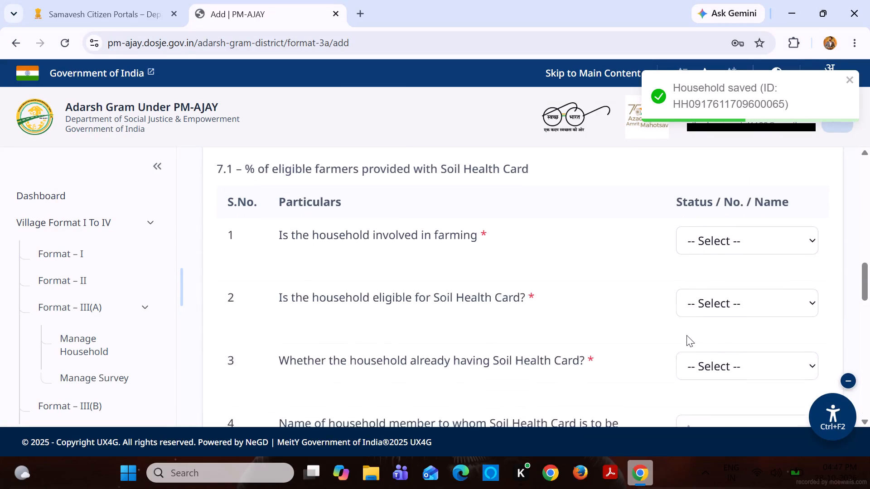
pyautogui.click(767, 192)
pyautogui.click(756, 217)
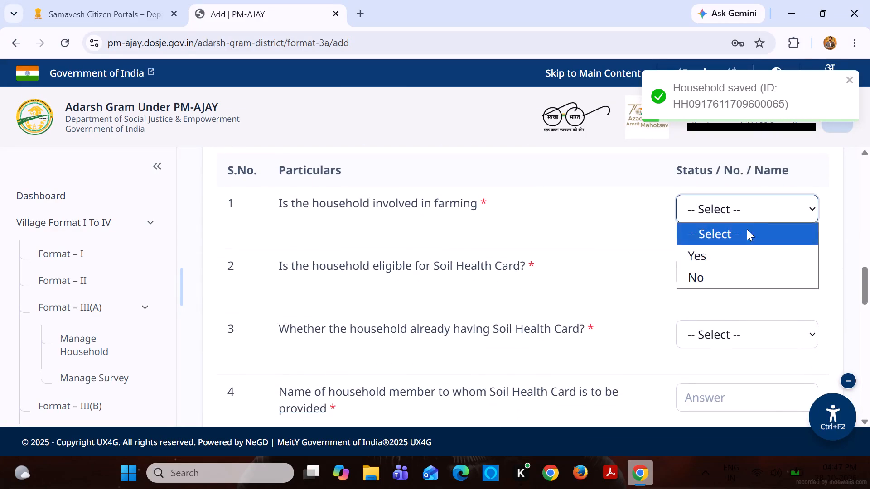
pyautogui.click(719, 275)
pyautogui.scroll(-6, 719, 275)
pyautogui.click(791, 339)
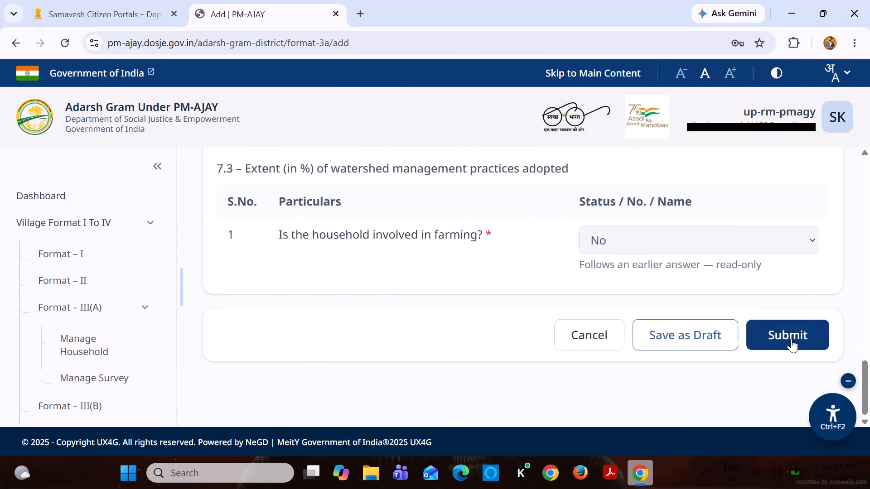
# Select domain 8 and enter 8 persons above 5 years in the household and 8 who already have Aadhaar.
pyautogui.click(778, 220)
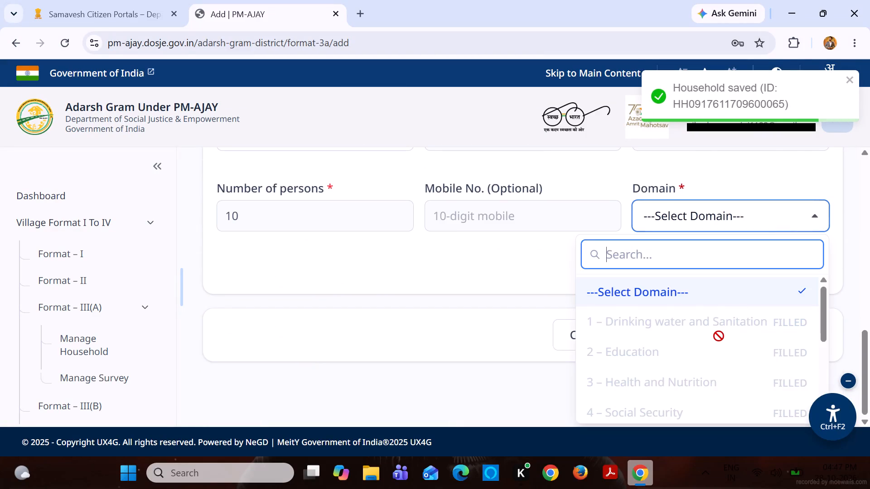
pyautogui.scroll(-8, 719, 336)
pyautogui.click(681, 350)
pyautogui.scroll(-4, 681, 350)
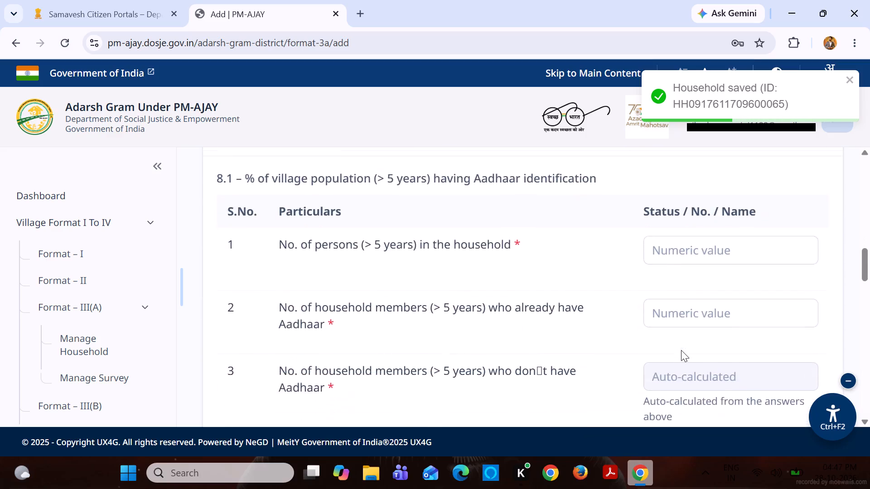
pyautogui.click(683, 249)
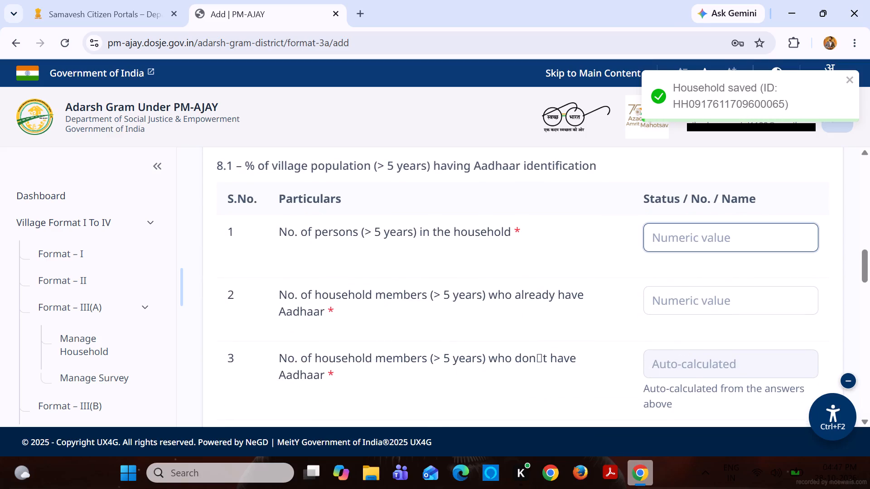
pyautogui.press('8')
pyautogui.click(667, 299)
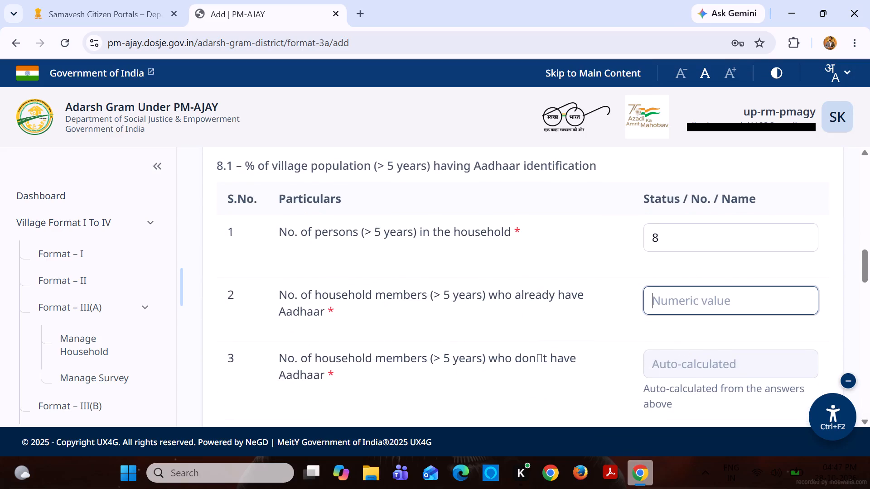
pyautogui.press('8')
# In section 8.2, enter 3 members eligible for a Banks/Post Office account and 3 who have one.
pyautogui.scroll(-5, 667, 299)
pyautogui.click(736, 265)
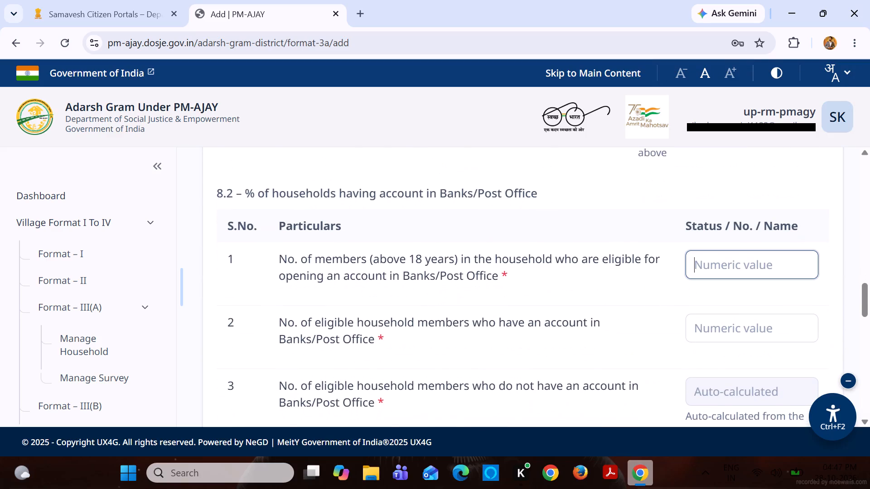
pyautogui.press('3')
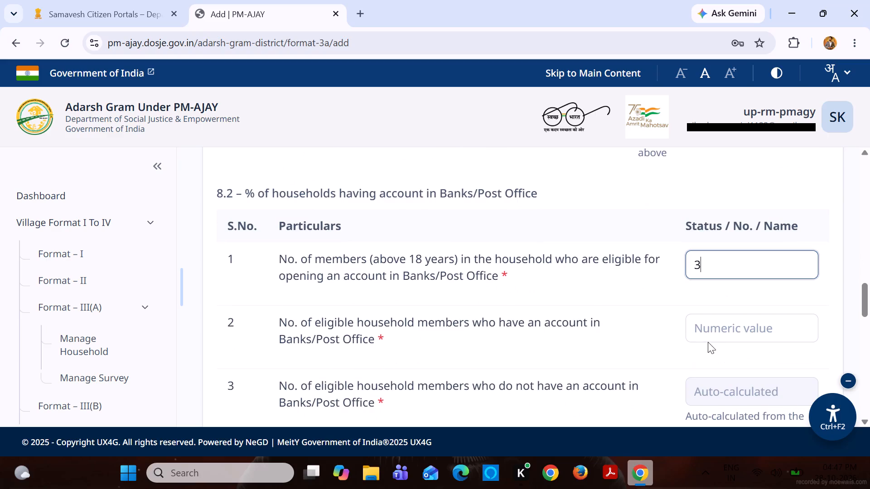
pyautogui.click(715, 331)
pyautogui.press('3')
# Enter 0 eligible persons for PMSBY in section 8.3 and 0 for PMJJBY in section 8.4, and submit the Financial Inclusion domain.
pyautogui.scroll(-5, 715, 331)
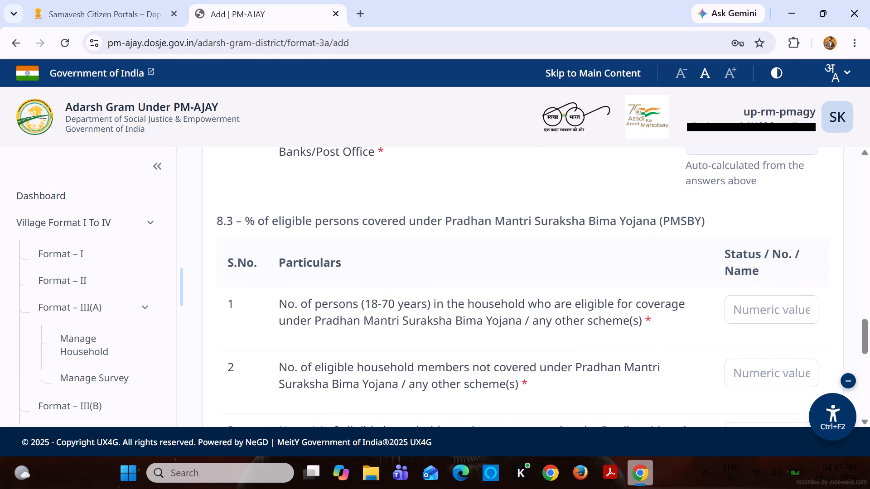
pyautogui.click(747, 307)
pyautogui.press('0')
pyautogui.scroll(-5, 747, 307)
pyautogui.scroll(-1, 727, 277)
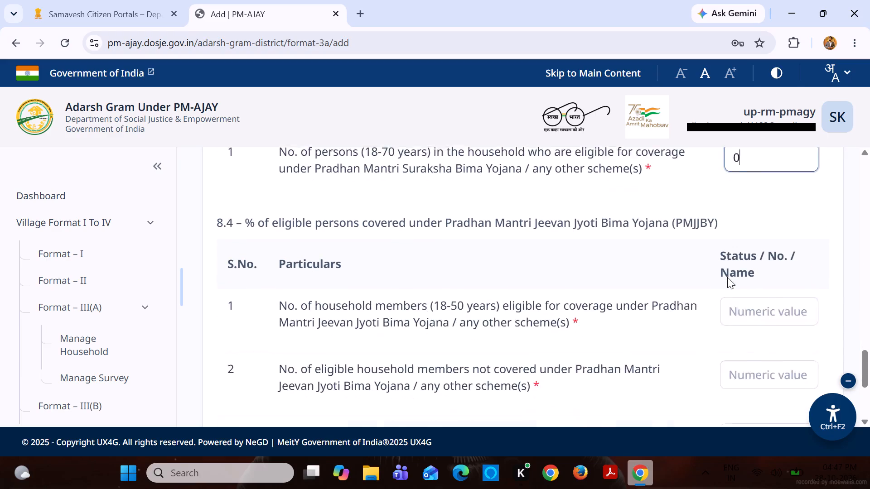
pyautogui.scroll(-1, 727, 277)
pyautogui.click(754, 292)
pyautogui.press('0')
pyautogui.scroll(-3, 754, 292)
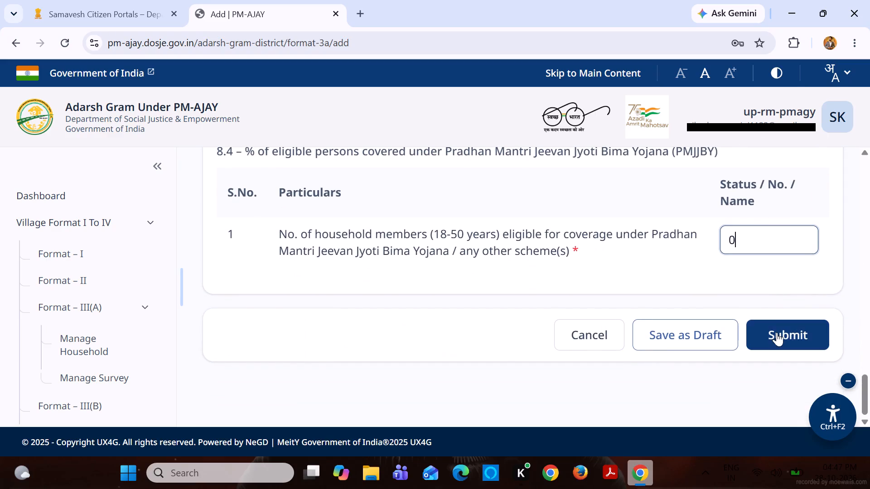
pyautogui.click(777, 332)
# Fill in domain 9, Digitization, with 0 household members eligible for PMGDISHA training, and submit it.
pyautogui.click(768, 216)
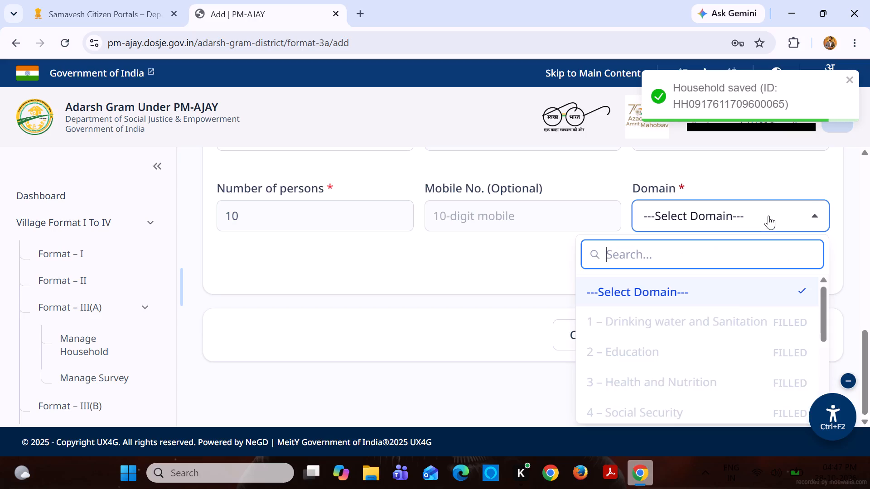
pyautogui.scroll(-9, 740, 290)
pyautogui.click(667, 379)
pyautogui.scroll(-3, 667, 379)
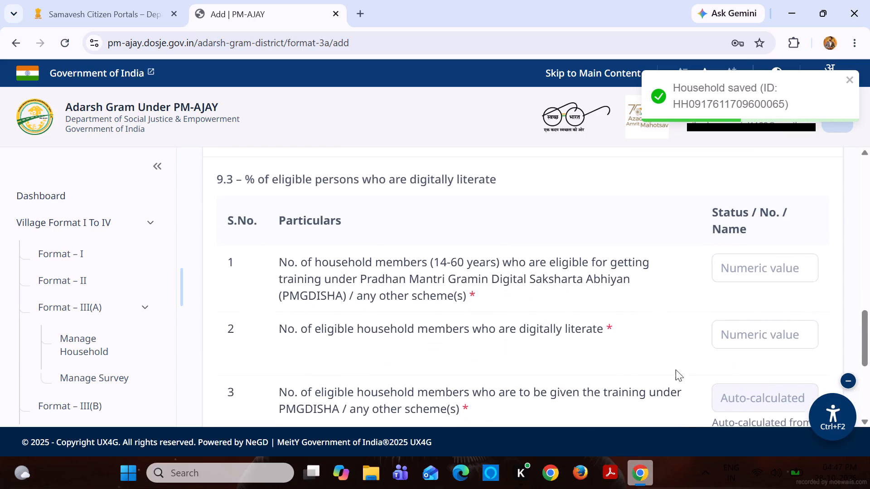
pyautogui.click(746, 277)
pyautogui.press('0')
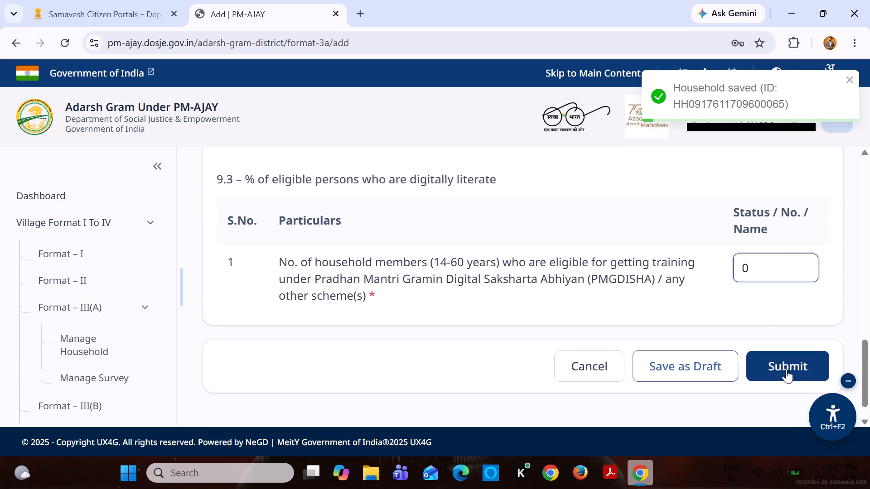
pyautogui.click(786, 369)
# Fill in domain 10, Livelihood and Skill Development, with 0 in sections 10.1 and 10.2 and Yes for SHG membership, and submit it.
pyautogui.click(777, 247)
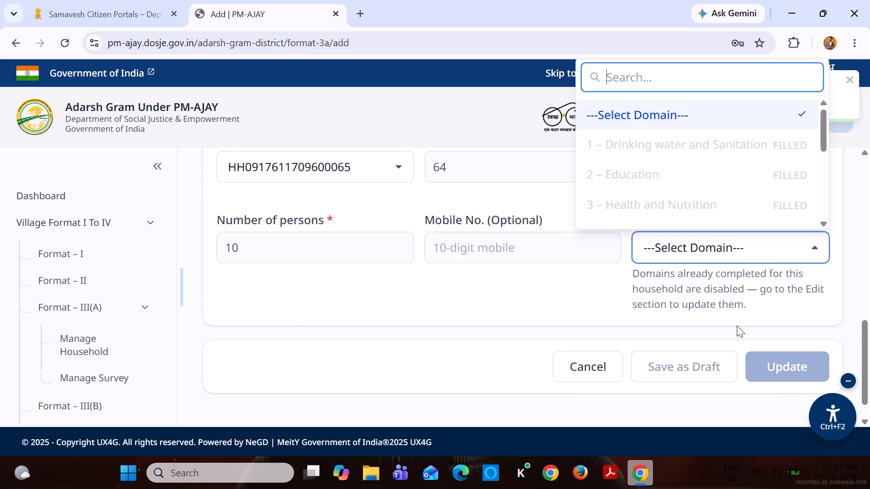
pyautogui.scroll(-11, 730, 181)
pyautogui.click(691, 206)
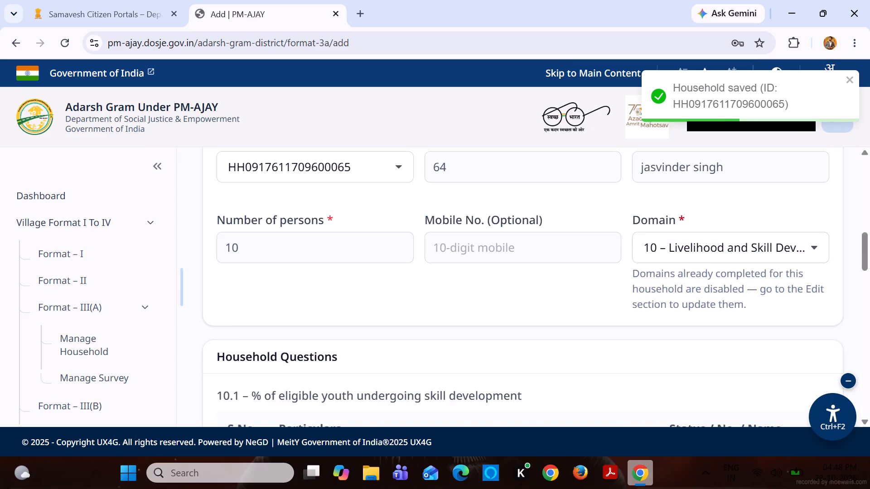
pyautogui.scroll(-3, 705, 297)
pyautogui.click(711, 201)
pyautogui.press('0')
pyautogui.scroll(-2, 711, 201)
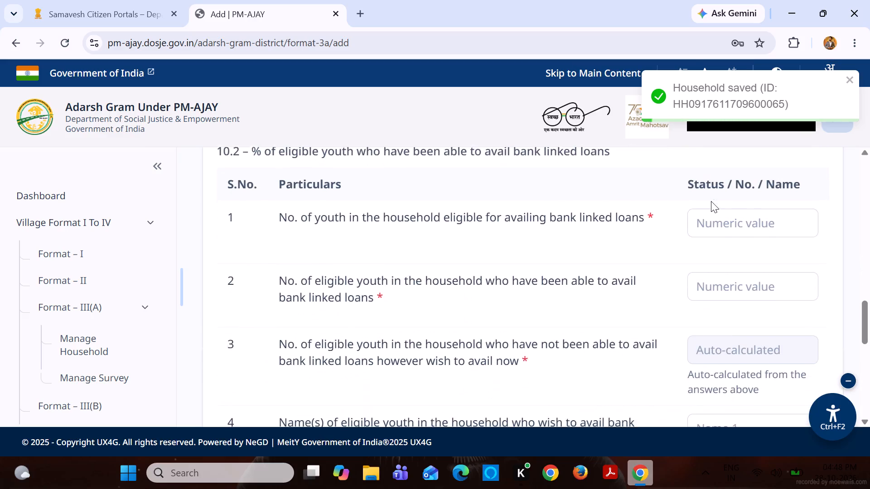
pyautogui.click(727, 204)
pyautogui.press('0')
pyautogui.click(737, 365)
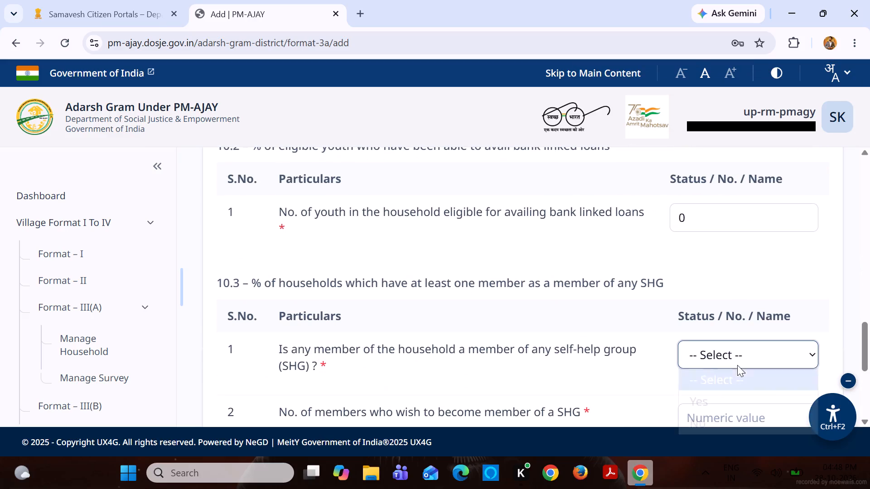
pyautogui.click(715, 395)
pyautogui.scroll(-4, 715, 395)
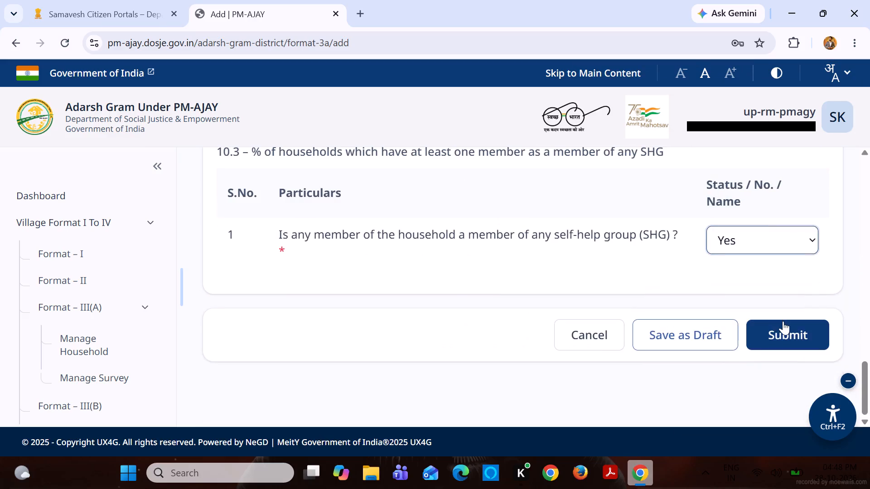
pyautogui.click(783, 321)
# Start a new household record with block Shahabad, gram panchayat Narkheri, village Narkhera and category SC.
pyautogui.click(111, 335)
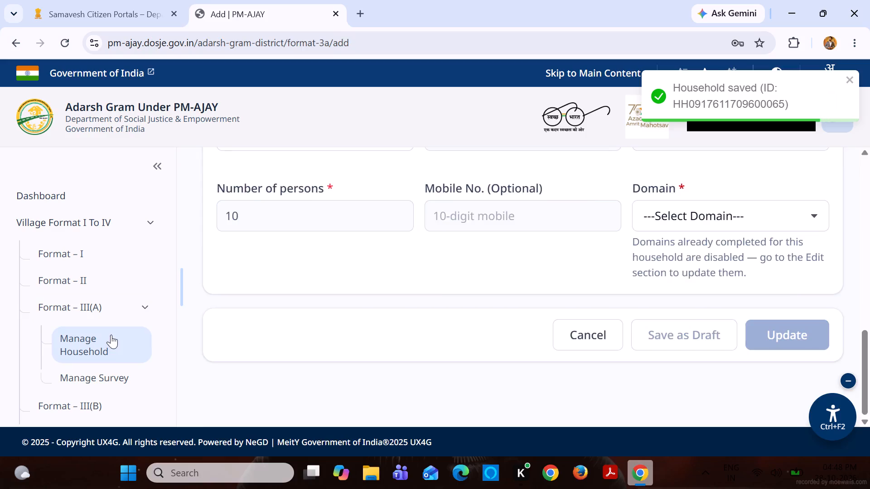
pyautogui.click(621, 198)
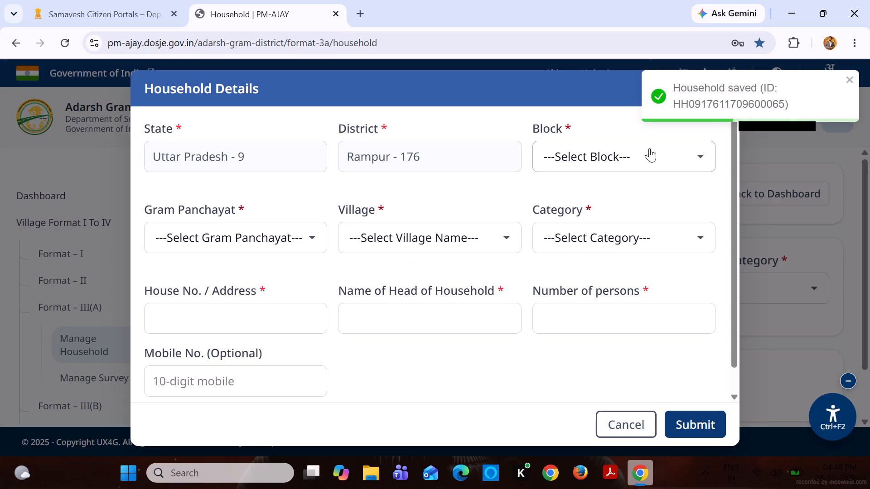
pyautogui.click(649, 148)
pyautogui.click(588, 388)
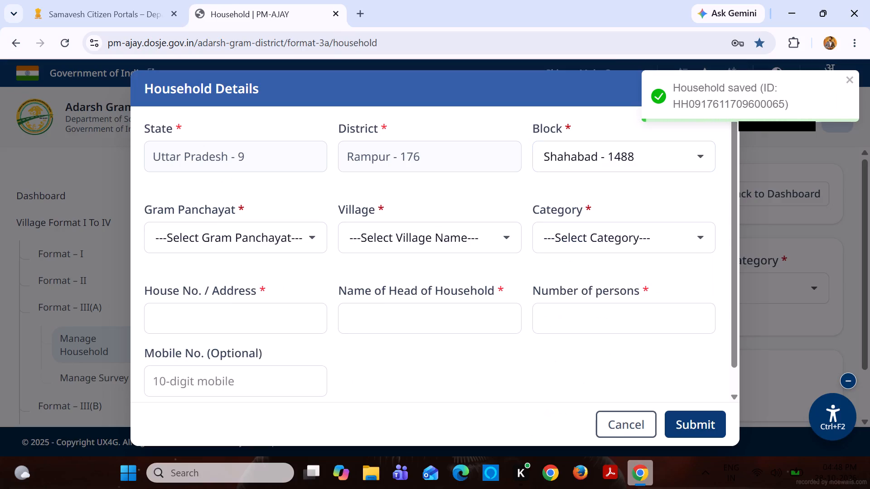
pyautogui.click(280, 233)
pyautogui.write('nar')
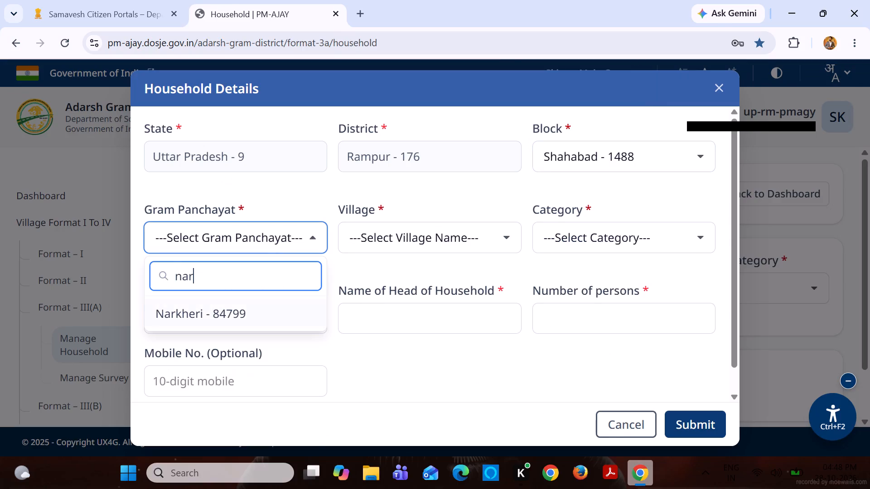
pyautogui.click(198, 303)
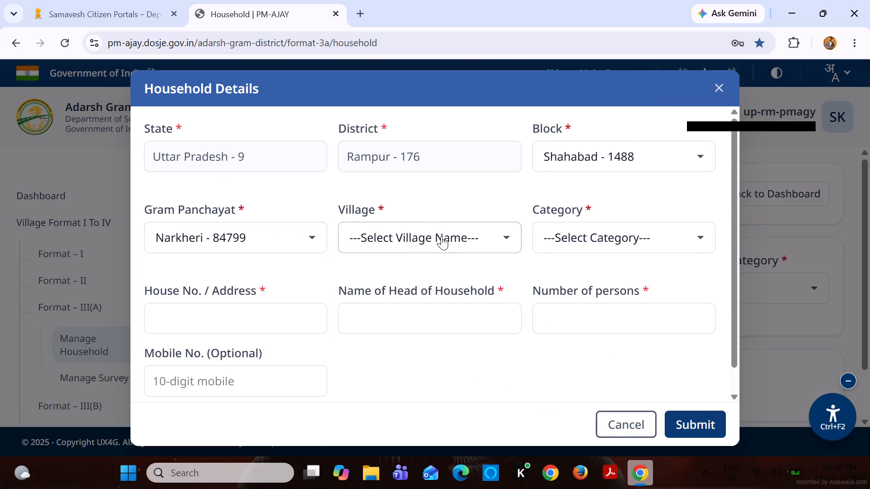
pyautogui.click(444, 239)
pyautogui.click(395, 298)
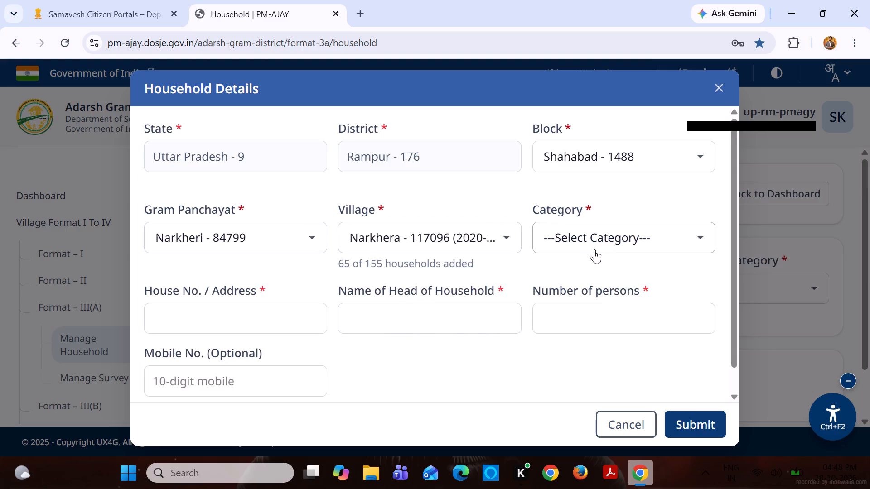
pyautogui.click(608, 234)
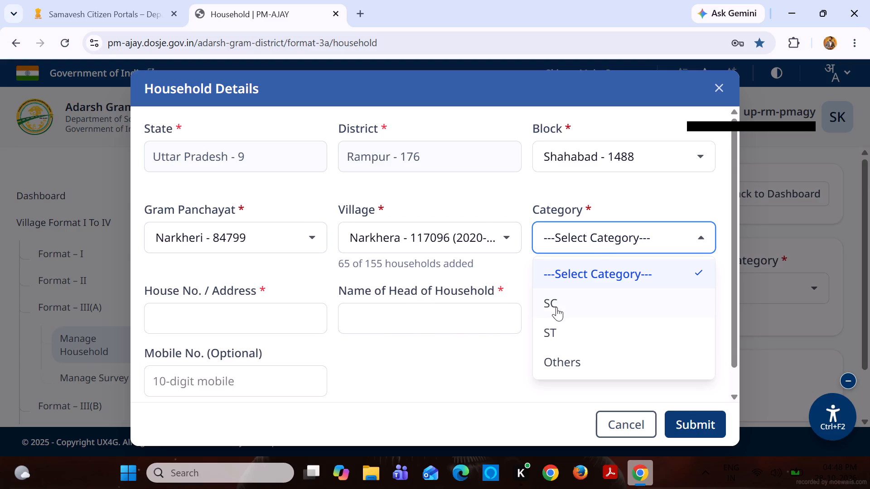
pyautogui.click(556, 307)
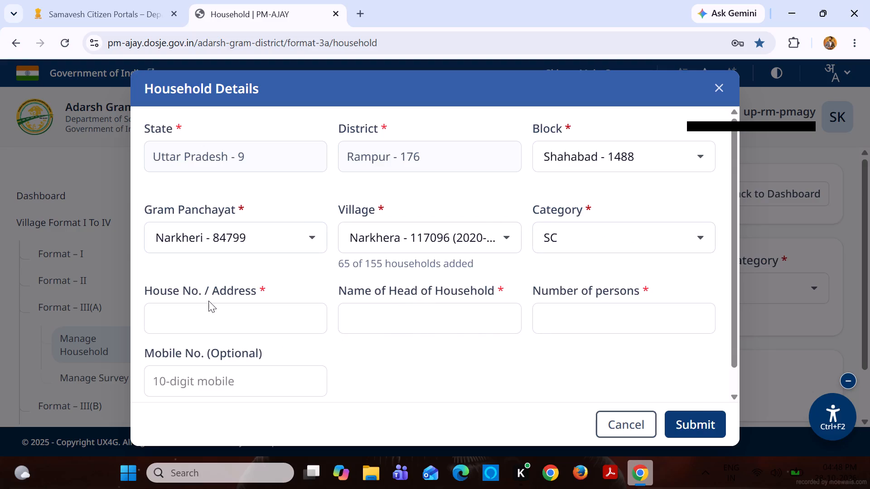
# Enter house number 65, the name of the head of household and 5 persons, and submit the household details.
pyautogui.click(208, 301)
pyautogui.click(177, 331)
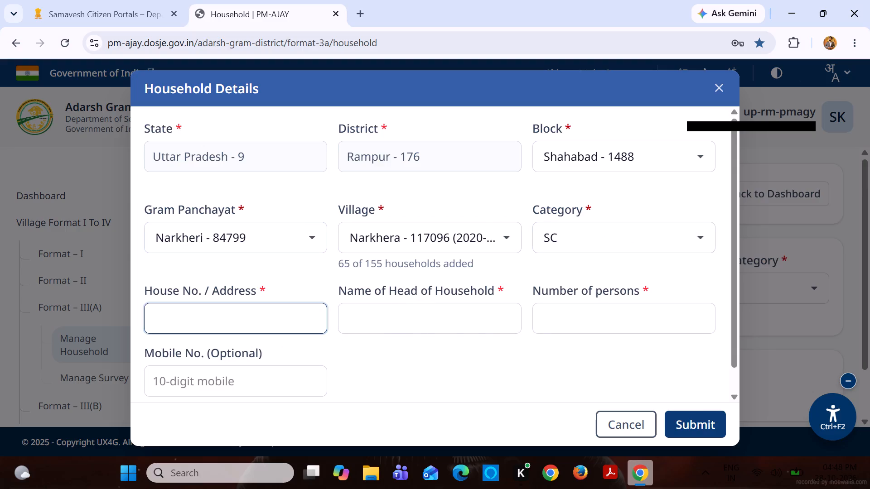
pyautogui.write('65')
pyautogui.moveTo(375, 339); pyautogui.dragTo(382, 331)
pyautogui.click(382, 331)
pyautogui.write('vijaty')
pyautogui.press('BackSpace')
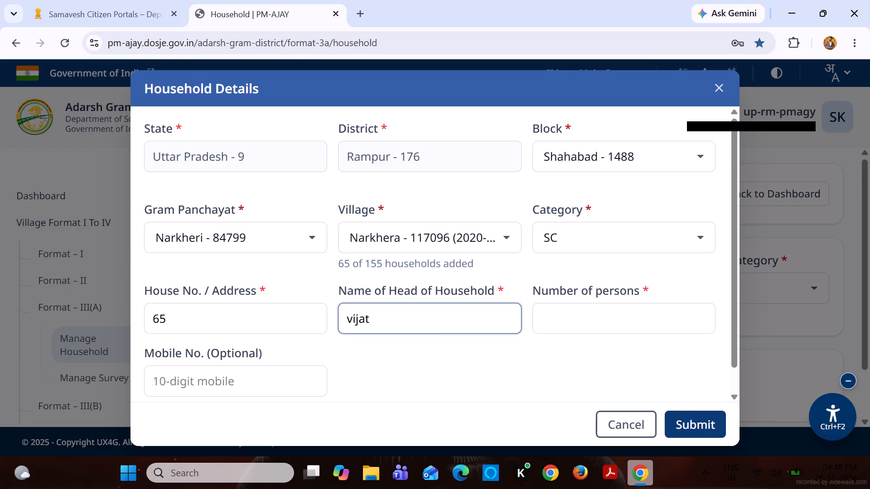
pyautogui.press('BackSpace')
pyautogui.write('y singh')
pyautogui.click(580, 318)
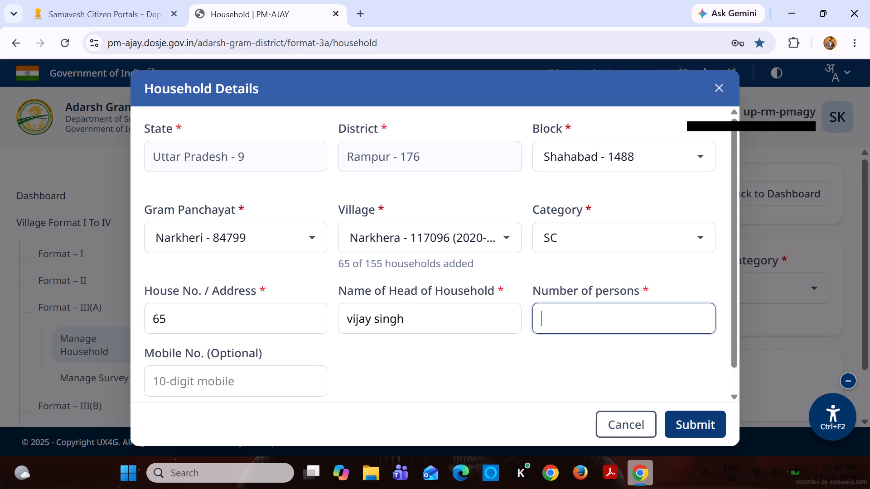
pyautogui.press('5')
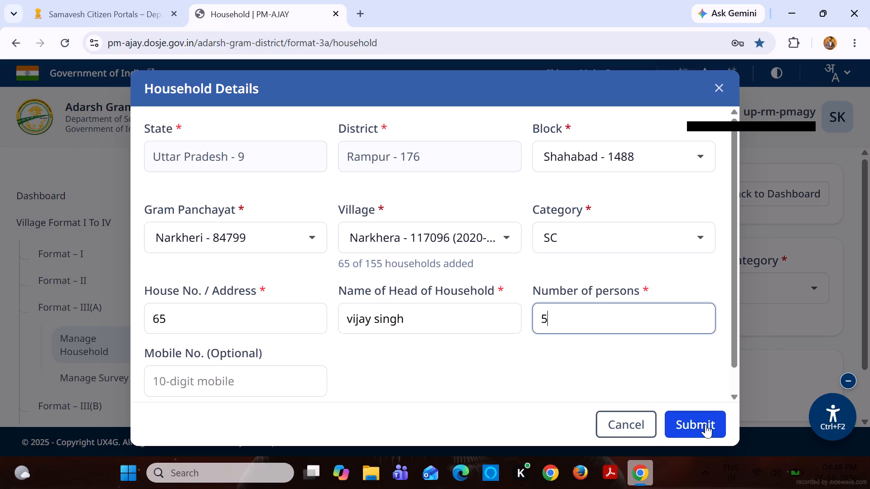
pyautogui.click(706, 424)
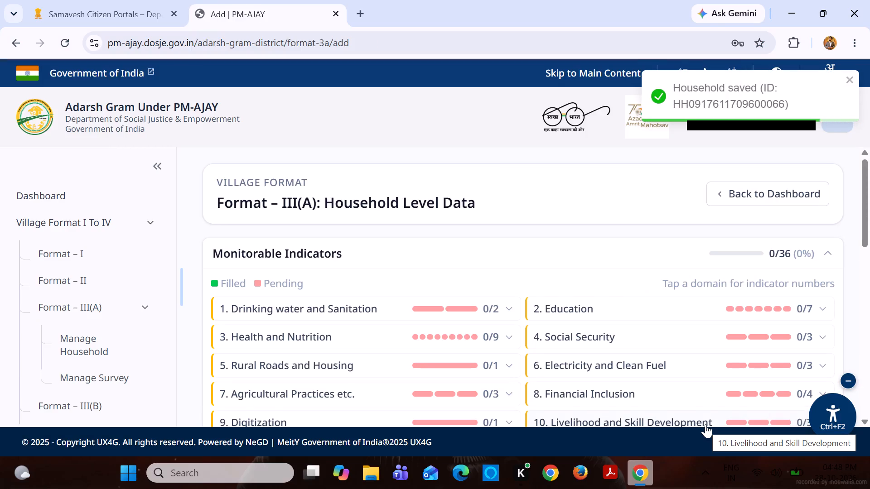
# Fill in domain 1, Drinking water and Sanitation, with Yes for having an IHHL and No for open defecation, and submit it.
pyautogui.scroll(-10, 669, 317)
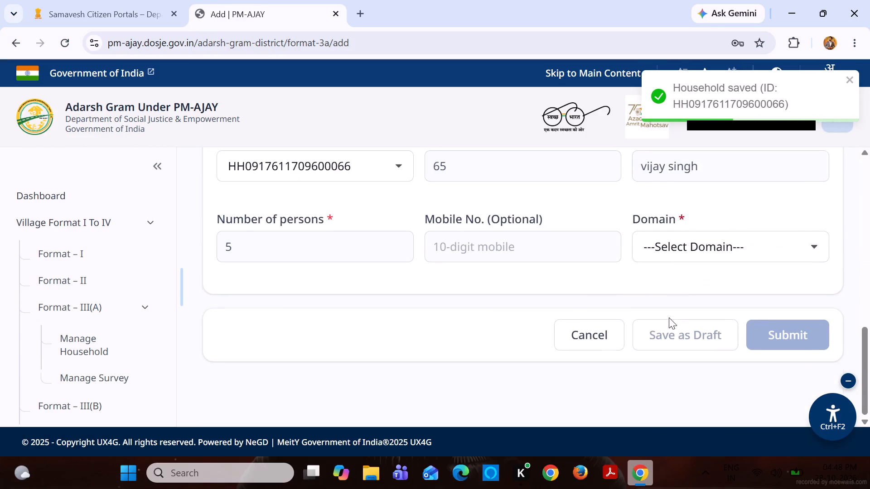
pyautogui.click(785, 244)
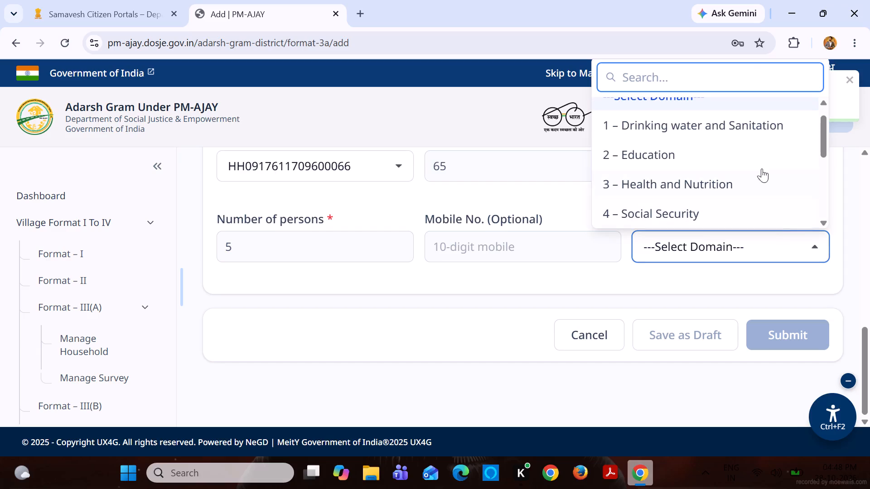
pyautogui.click(749, 120)
pyautogui.scroll(-3, 712, 271)
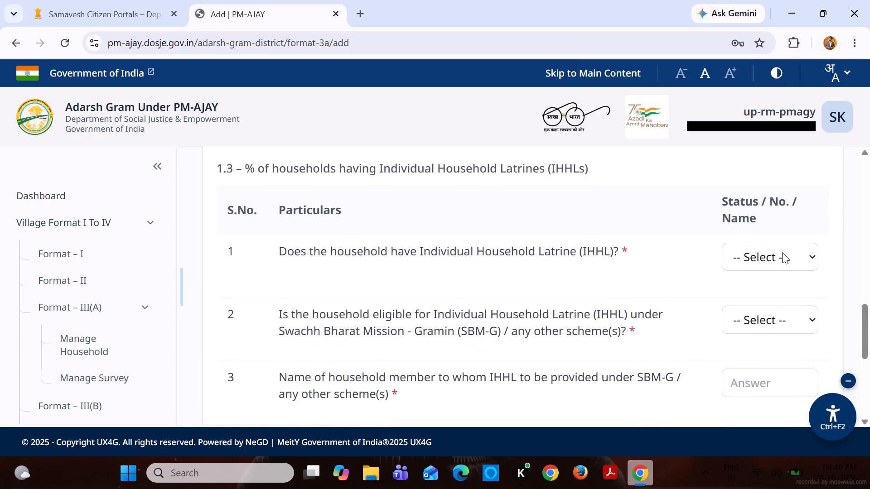
pyautogui.click(782, 252)
pyautogui.click(751, 299)
pyautogui.scroll(-3, 751, 299)
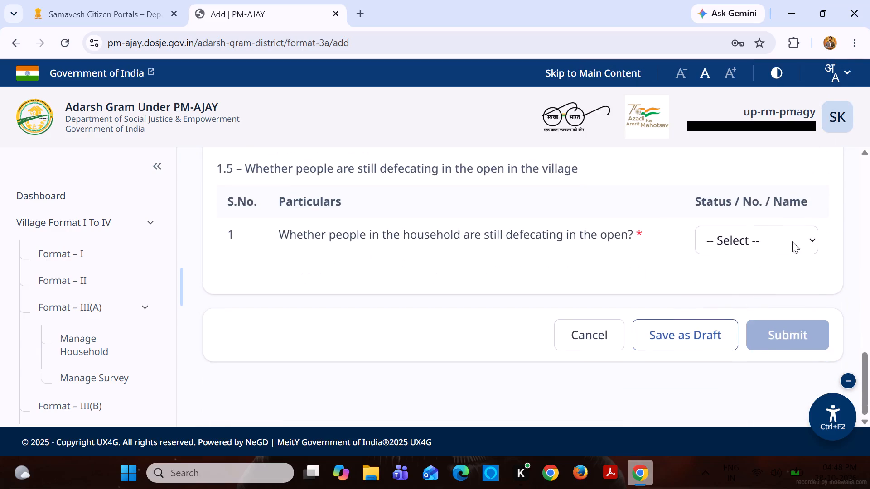
pyautogui.click(797, 240)
pyautogui.click(727, 304)
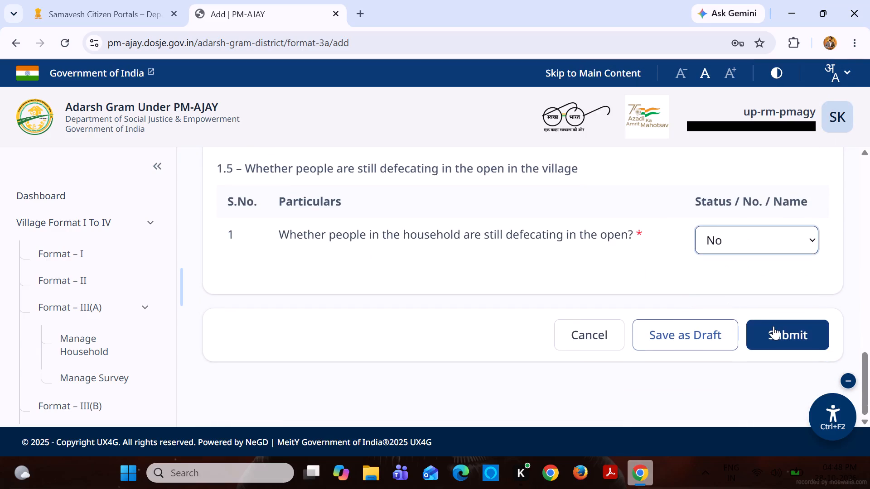
pyautogui.click(773, 326)
# Choose domain 2, Education, and enter 0 for children aged 6-10 and children aged 11-13 in sections 2.1 and 2.2.
pyautogui.click(771, 225)
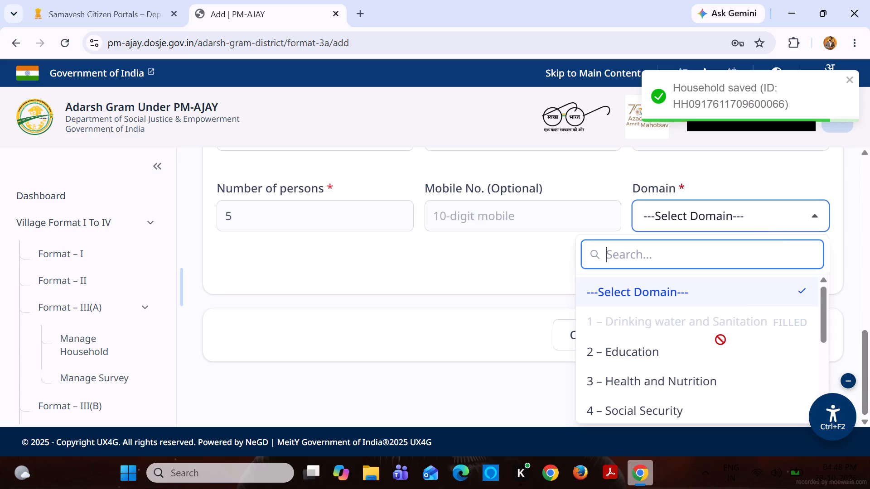
pyautogui.click(658, 357)
pyautogui.scroll(-3, 658, 357)
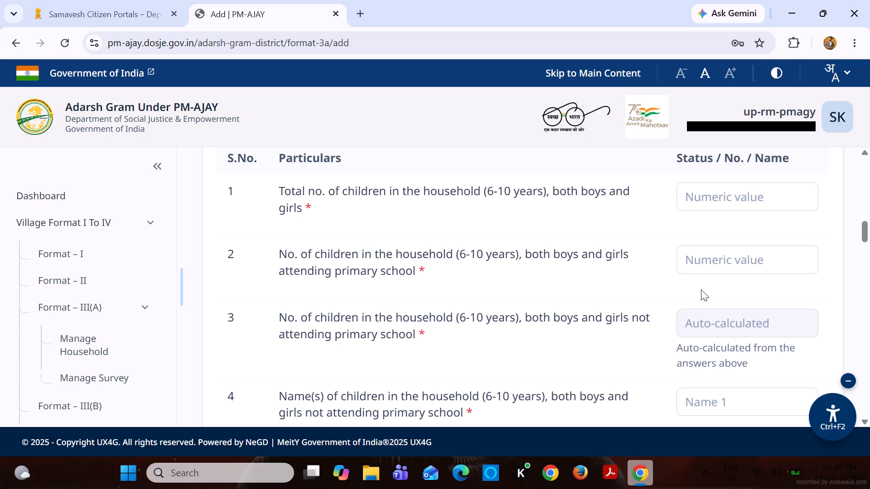
pyautogui.click(715, 203)
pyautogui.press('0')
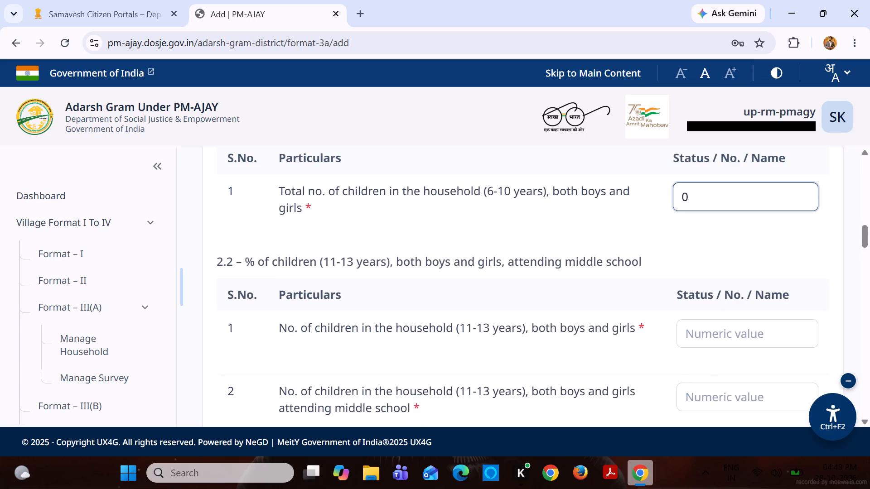
pyautogui.click(722, 339)
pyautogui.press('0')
# Enter 1 child and 1 attending school for both the 14-15 and 16-17 age groups in sections 2.3 and 2.4.
pyautogui.scroll(-4, 722, 339)
pyautogui.click(721, 333)
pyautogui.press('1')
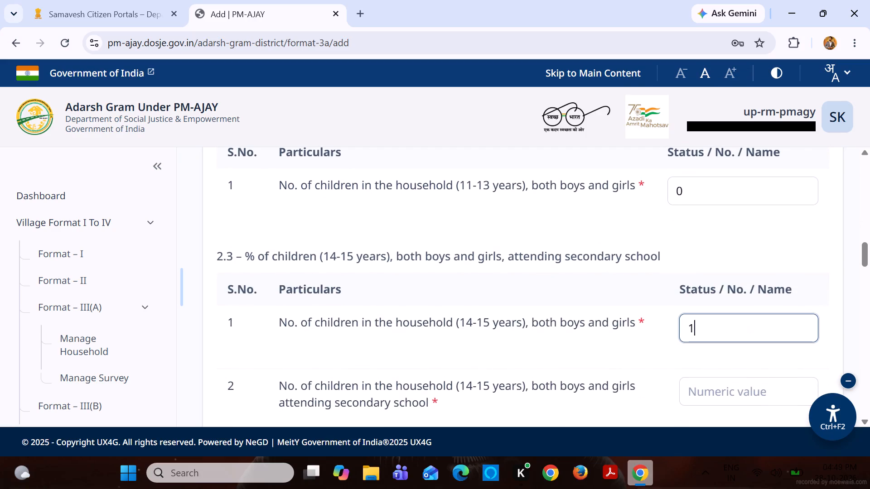
pyautogui.click(695, 379)
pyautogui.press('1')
pyautogui.scroll(-5, 695, 374)
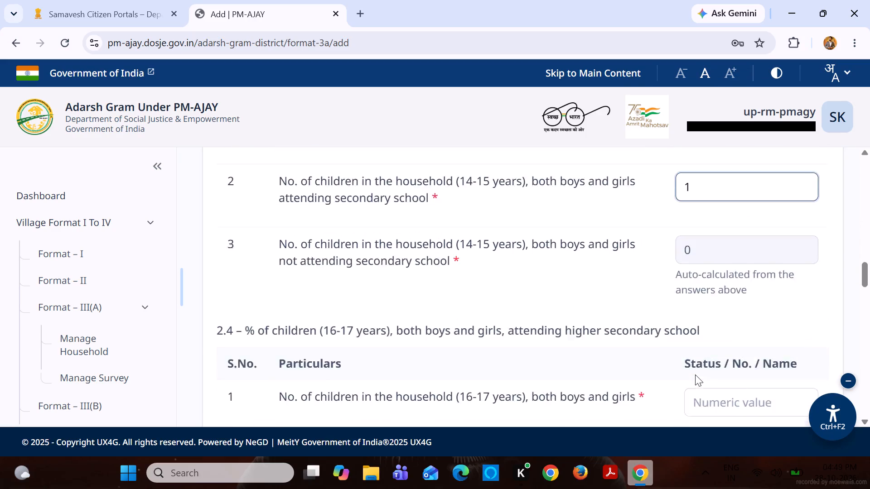
pyautogui.click(693, 379)
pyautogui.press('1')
pyautogui.scroll(-5, 693, 379)
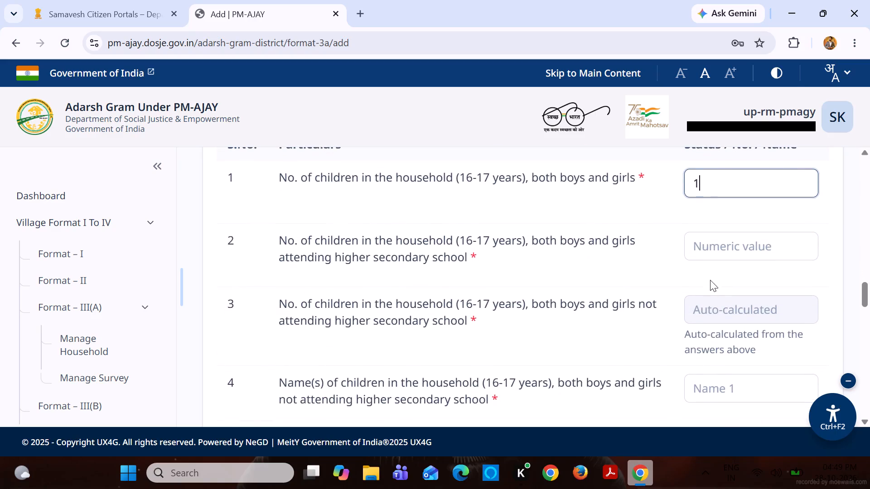
pyautogui.click(697, 250)
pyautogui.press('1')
# In section 2.5, enter 1 child aged 18-23 and 1 attending post higher secondary education.
pyautogui.scroll(-2, 702, 306)
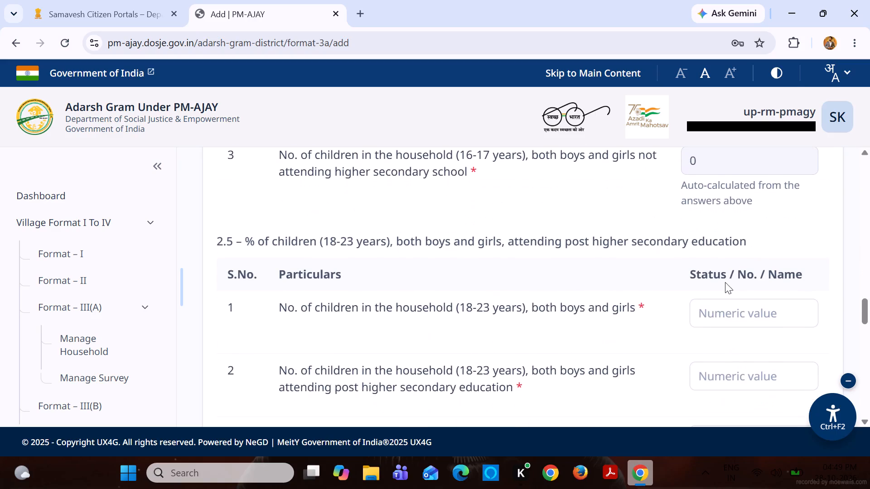
pyautogui.click(707, 310)
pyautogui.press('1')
pyautogui.scroll(-4, 707, 310)
pyautogui.click(704, 263)
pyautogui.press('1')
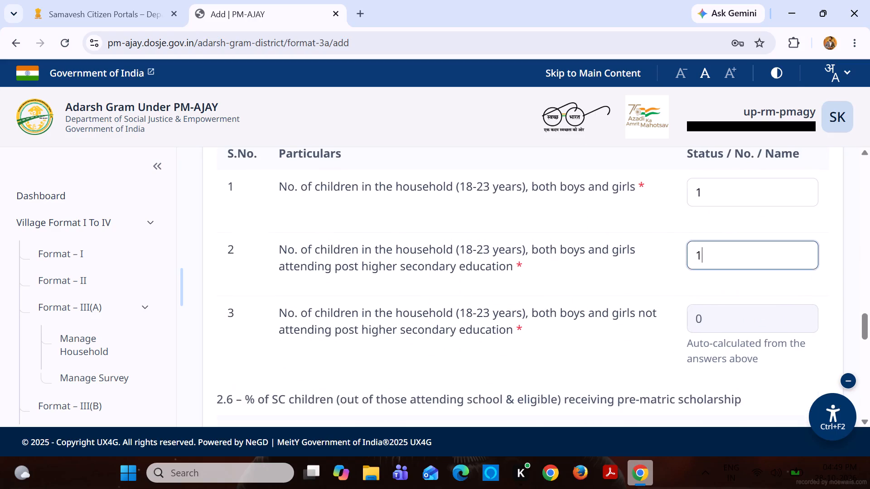
# Enter 0 children eligible for the Pre-matric and Post-matric Scholarships in sections 2.6 and 2.7, and submit the Education domain.
pyautogui.scroll(-6, 704, 263)
pyautogui.click(691, 225)
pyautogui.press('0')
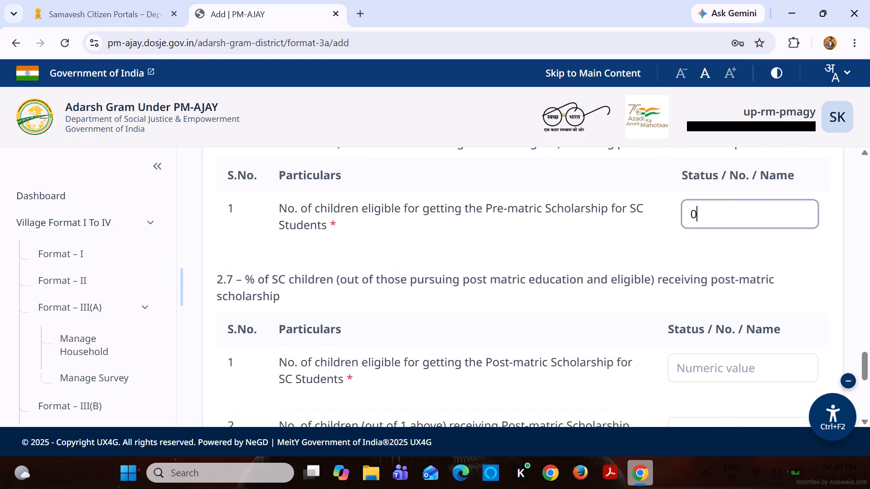
pyautogui.scroll(-2, 691, 225)
pyautogui.click(687, 280)
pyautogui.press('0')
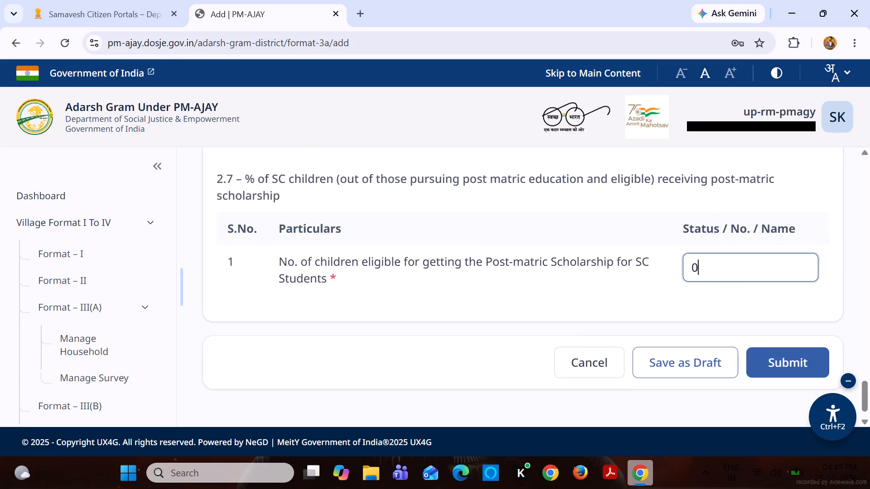
pyautogui.scroll(-1, 687, 280)
pyautogui.click(784, 323)
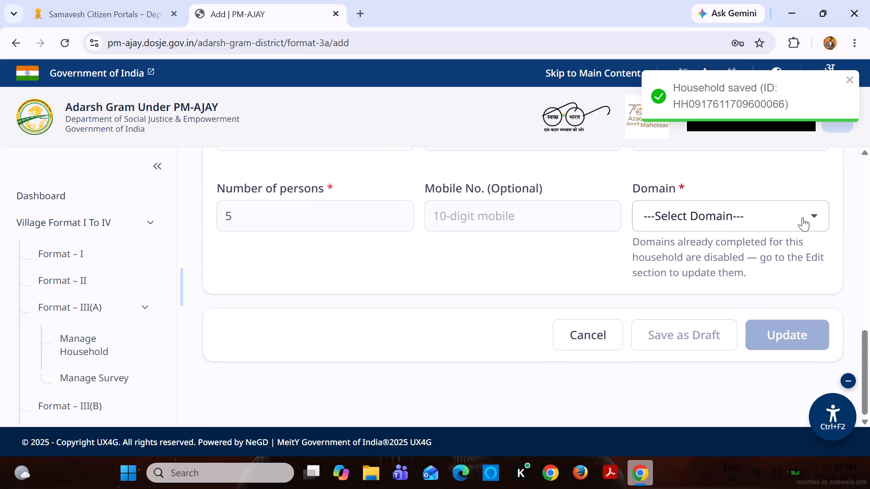
# Choose domain 3, Health and Nutrition, and answer Yes for the household being covered under a Health Protection Scheme.
pyautogui.click(802, 217)
pyautogui.click(643, 373)
pyautogui.scroll(-3, 643, 373)
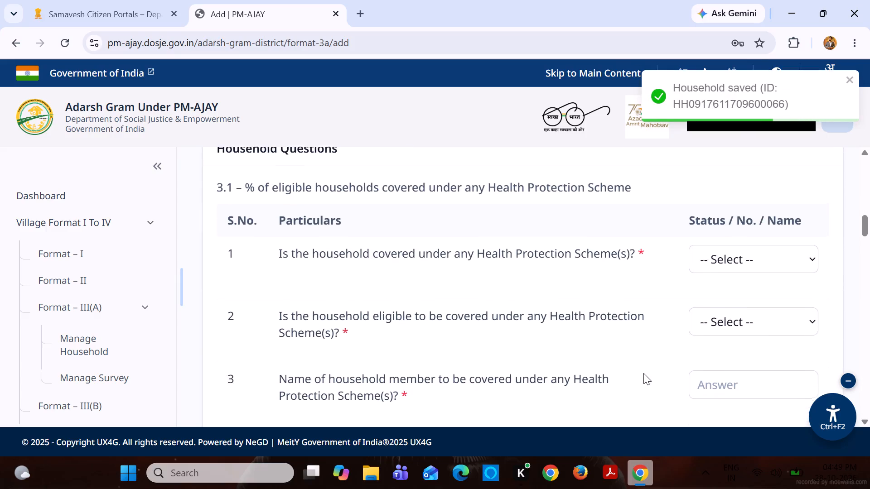
pyautogui.moveTo(766, 255); pyautogui.dragTo(710, 297)
pyautogui.click(710, 297)
# Enter 0 for pregnant women, deliveries and children born during the last one year in sections 3.3 to 3.5.
pyautogui.scroll(-1, 710, 297)
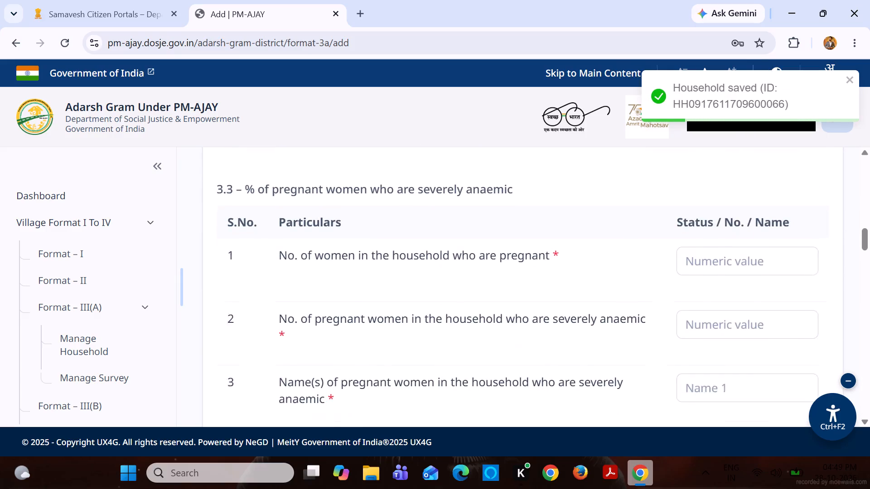
pyautogui.scroll(-1, 710, 297)
pyautogui.click(709, 250)
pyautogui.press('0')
pyautogui.scroll(-3, 709, 250)
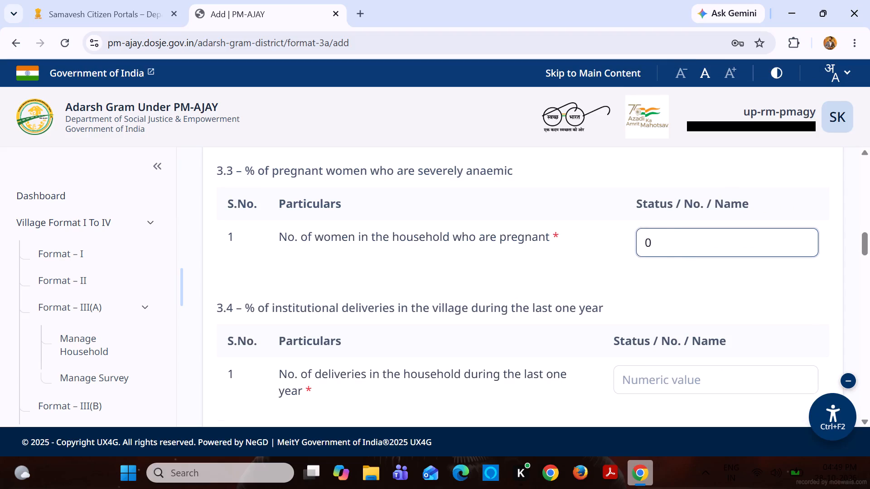
pyautogui.click(630, 385)
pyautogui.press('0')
pyautogui.scroll(-6, 630, 385)
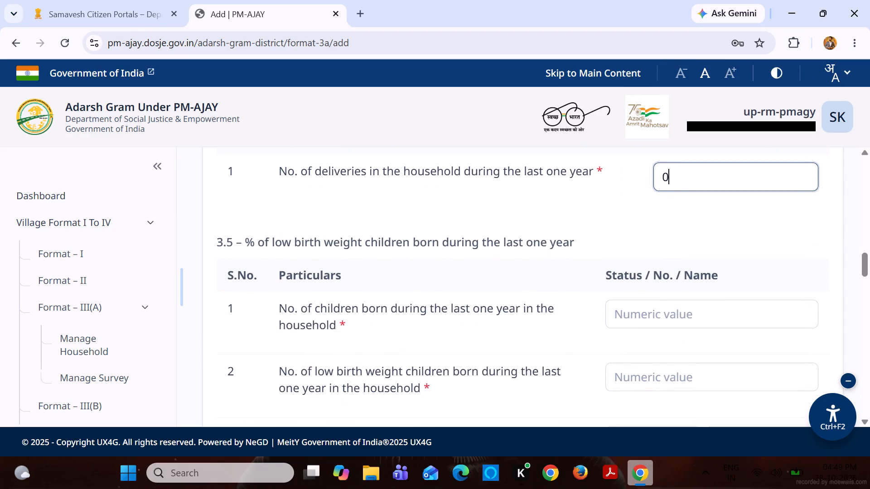
pyautogui.click(651, 315)
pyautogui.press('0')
# Enter 0 for children below one year, children aged 0-5 and women pregnant during the last year in sections 3.6 to 3.8.
pyautogui.scroll(-6, 651, 315)
pyautogui.scroll(-3, 591, 297)
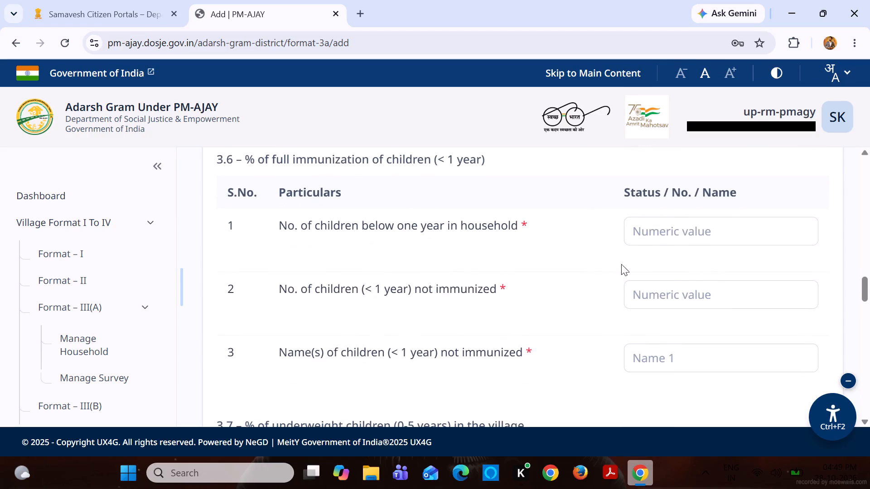
pyautogui.click(648, 222)
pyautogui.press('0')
pyautogui.click(647, 369)
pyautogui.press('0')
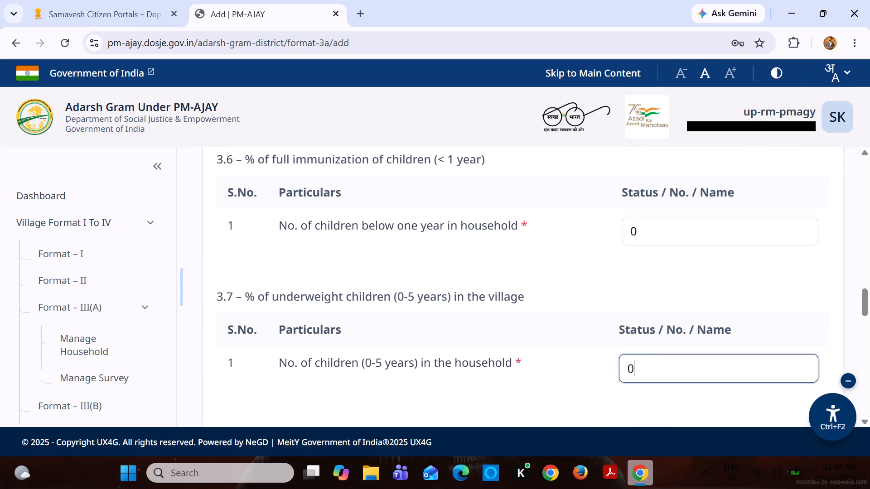
pyautogui.scroll(-6, 647, 369)
pyautogui.click(685, 233)
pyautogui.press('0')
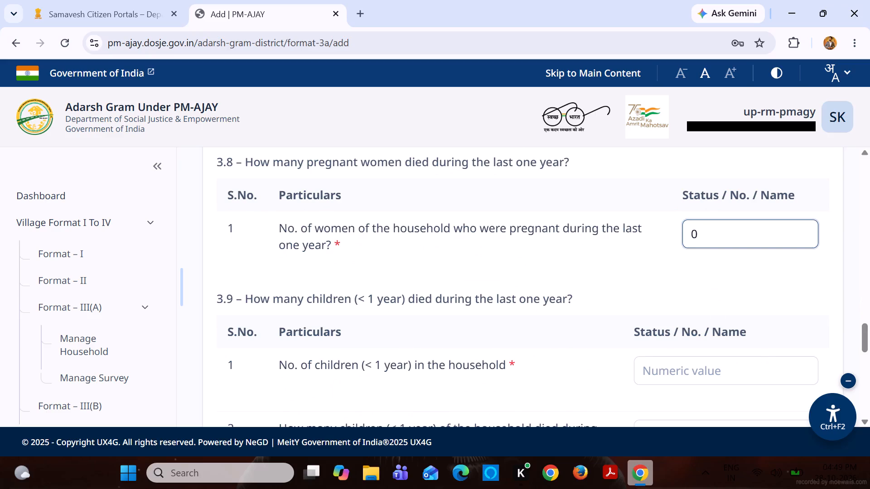
# Enter 0 for children under one year and members with communicable diseases in sections 3.9 and 3.10, and submit the Health and Nutrition domain.
pyautogui.click(693, 373)
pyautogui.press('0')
pyautogui.scroll(-5, 693, 373)
pyautogui.click(723, 317)
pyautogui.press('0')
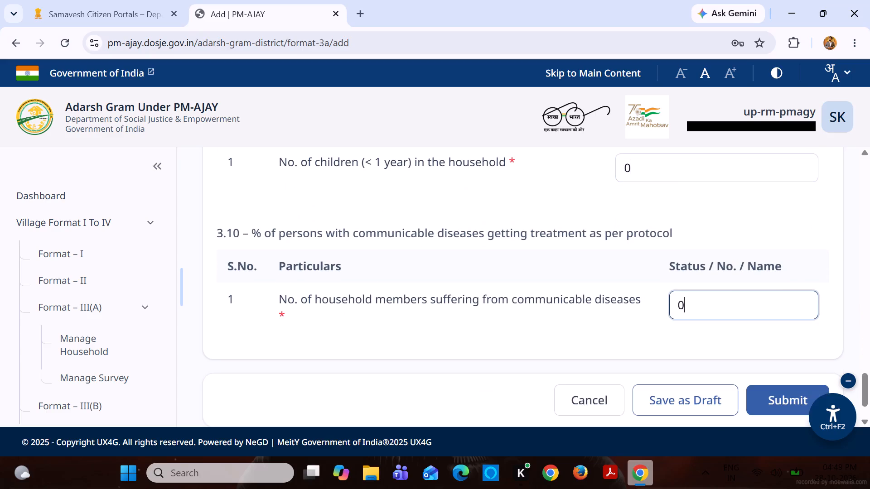
pyautogui.scroll(-4, 723, 317)
pyautogui.click(784, 344)
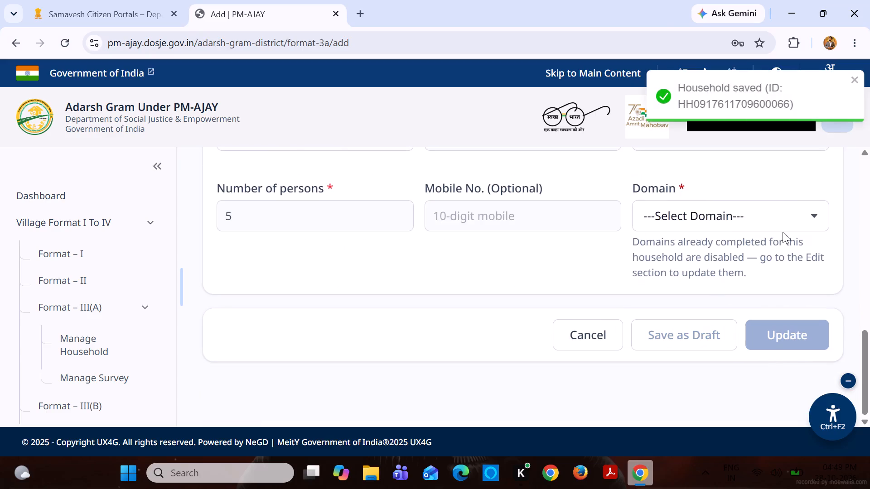
# Fill in domain 4, Social Security, with 0 persons eligible for Widow, Old Age and Disability Pension, and submit it.
pyautogui.click(783, 232)
pyautogui.click(753, 213)
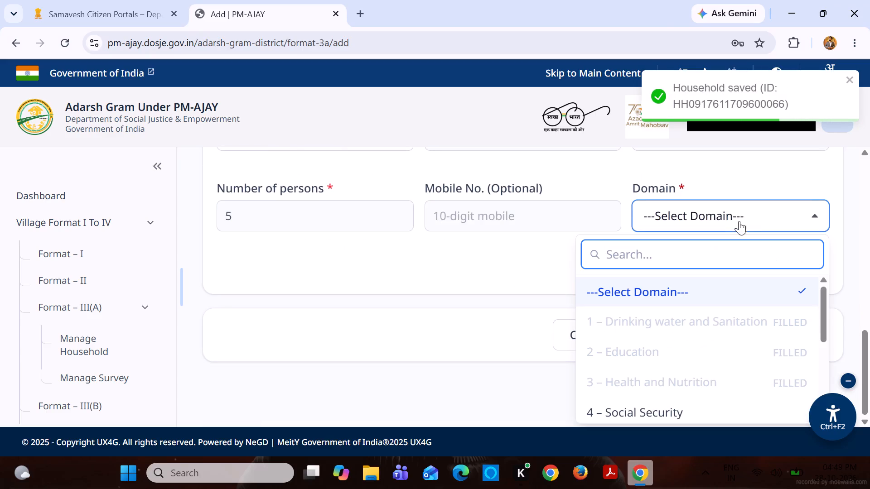
pyautogui.scroll(-1, 675, 344)
pyautogui.click(651, 350)
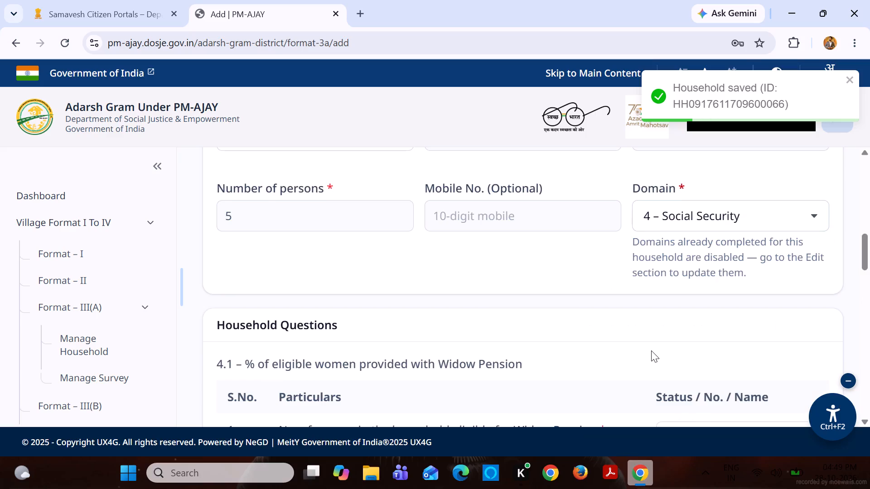
pyautogui.scroll(-3, 651, 350)
pyautogui.click(729, 287)
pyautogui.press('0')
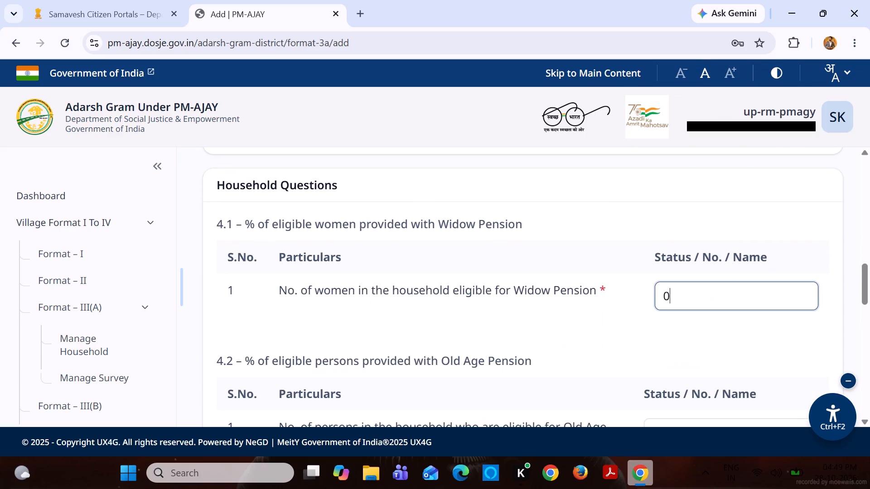
pyautogui.scroll(-4, 729, 287)
pyautogui.click(662, 282)
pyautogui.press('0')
pyautogui.scroll(-3, 662, 282)
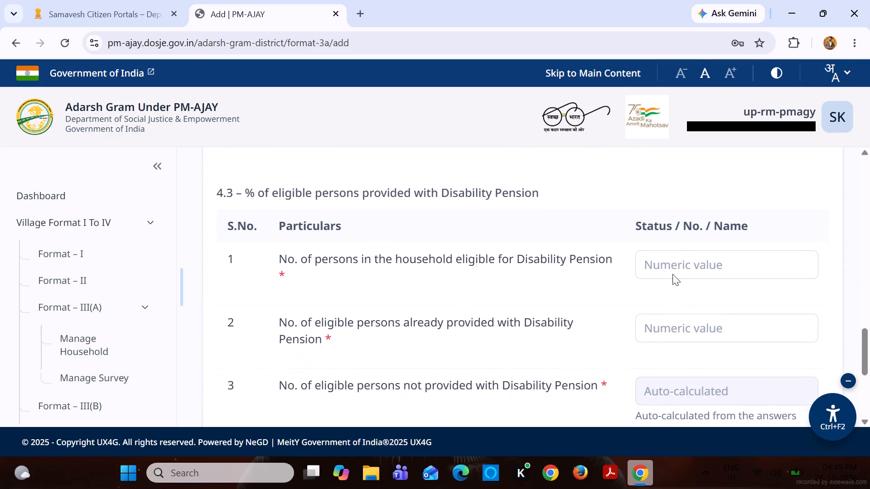
pyautogui.click(681, 269)
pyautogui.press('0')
pyautogui.click(784, 359)
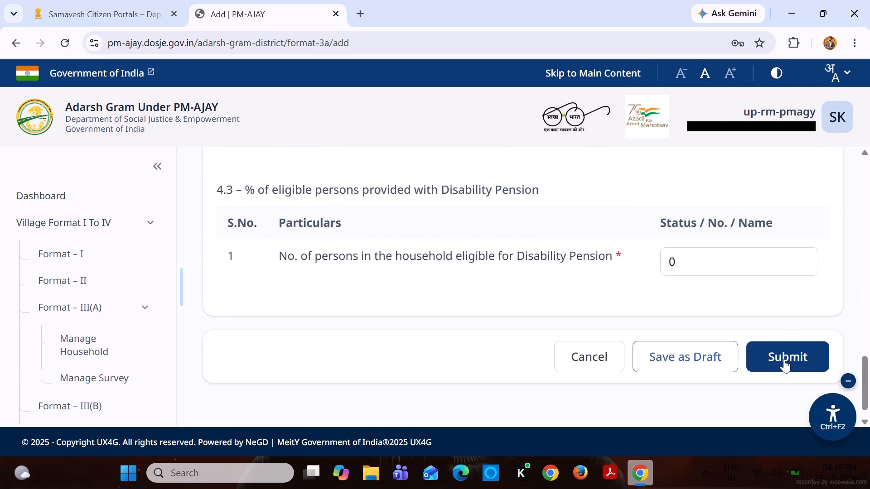
# Fill in domain 5 with No for the household living in a Kachcha/unsafe house, and submit it.
pyautogui.click(778, 235)
pyautogui.scroll(-1, 713, 358)
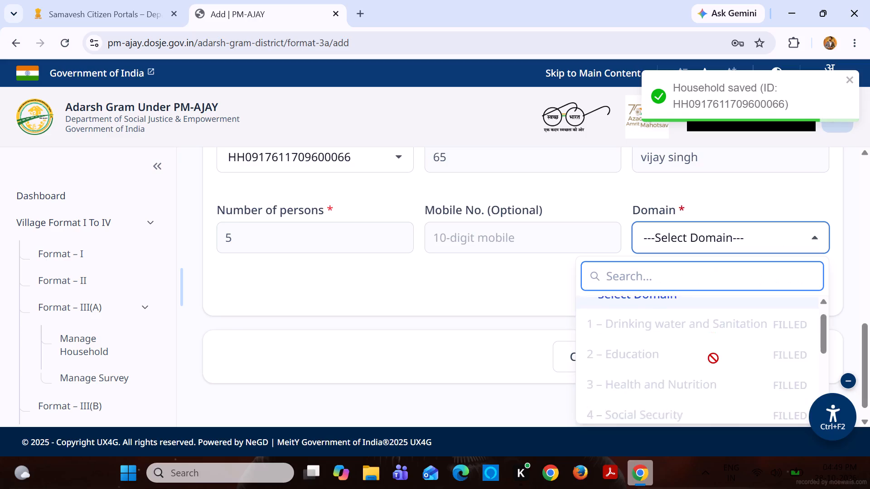
pyautogui.scroll(-1, 713, 358)
pyautogui.click(675, 322)
pyautogui.scroll(-4, 675, 322)
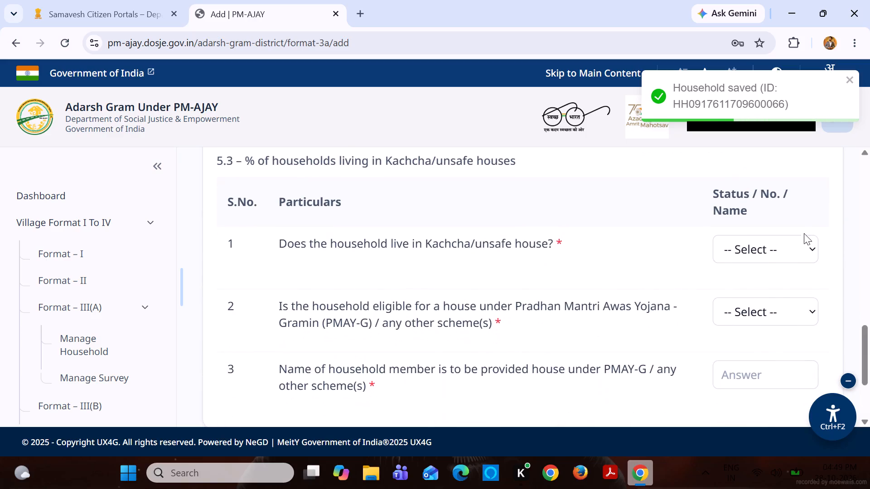
pyautogui.moveTo(793, 255); pyautogui.dragTo(750, 311)
pyautogui.click(750, 311)
pyautogui.scroll(-2, 750, 311)
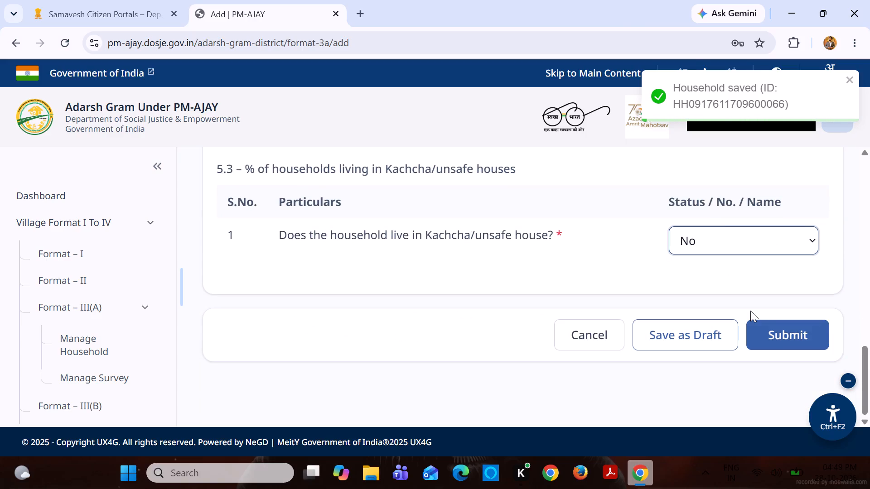
pyautogui.scroll(-1, 750, 311)
pyautogui.click(795, 334)
# Choose domain 6, Electricity and Clean Fuel, and answer Yes to both questions about the house having an electricity connection.
pyautogui.click(783, 212)
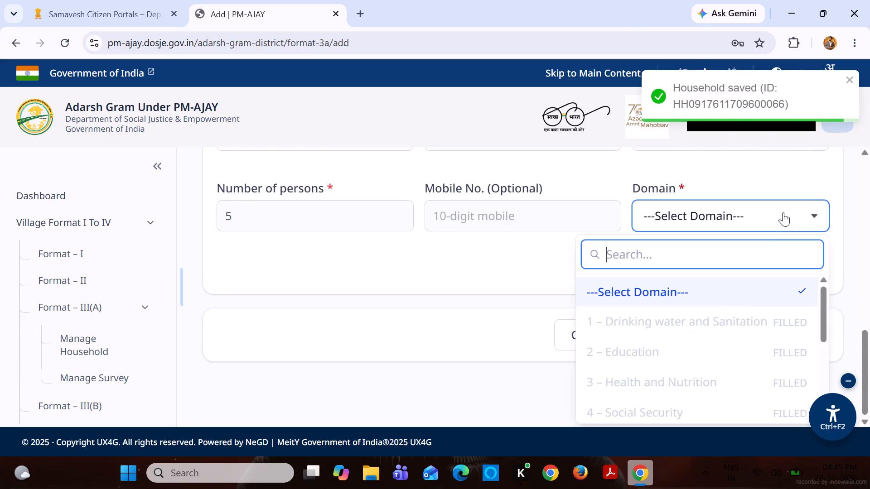
pyautogui.scroll(-2, 739, 301)
pyautogui.click(685, 333)
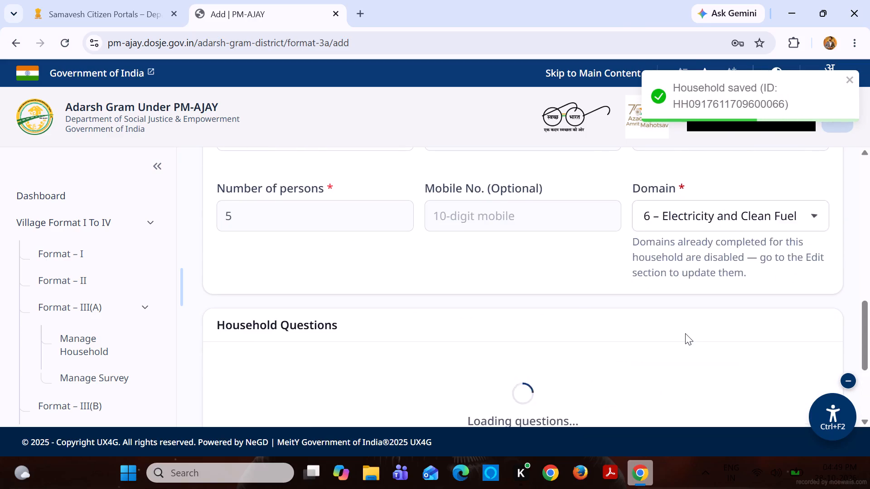
pyautogui.scroll(-4, 685, 333)
pyautogui.moveTo(789, 217); pyautogui.dragTo(757, 261)
pyautogui.click(757, 261)
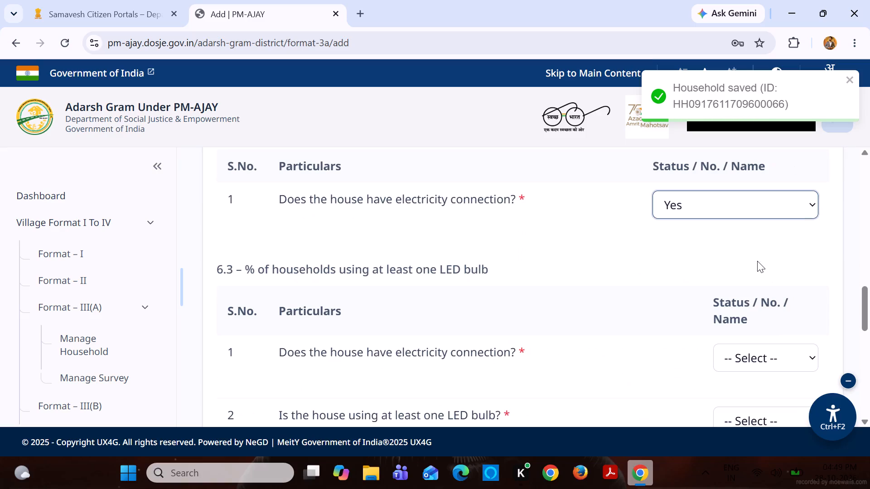
pyautogui.scroll(-3, 757, 261)
pyautogui.click(754, 351)
pyautogui.click(742, 396)
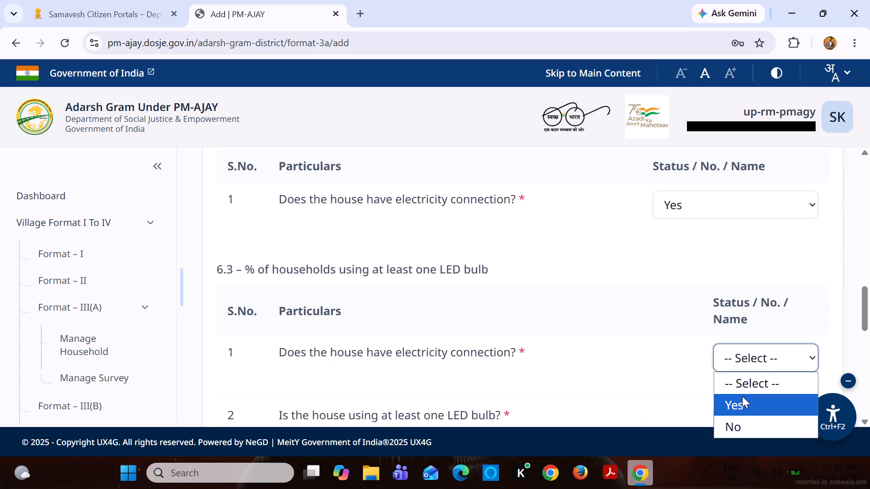
# Answer Yes for using at least one LED bulb and for using clean fuel, and submit the Electricity and Clean Fuel domain.
pyautogui.scroll(-4, 742, 396)
pyautogui.moveTo(773, 229); pyautogui.dragTo(754, 261)
pyautogui.click(754, 261)
pyautogui.scroll(-5, 754, 261)
pyautogui.scroll(1, 788, 156)
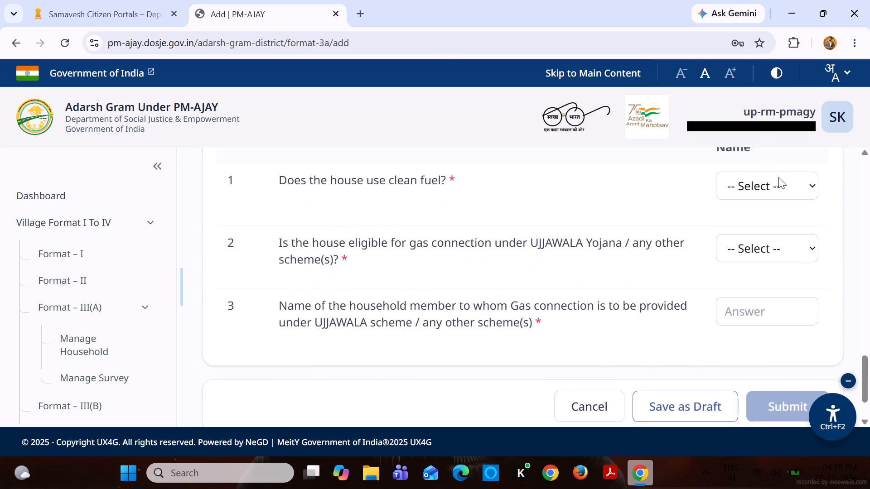
pyautogui.click(777, 182)
pyautogui.click(753, 237)
pyautogui.scroll(-1, 753, 237)
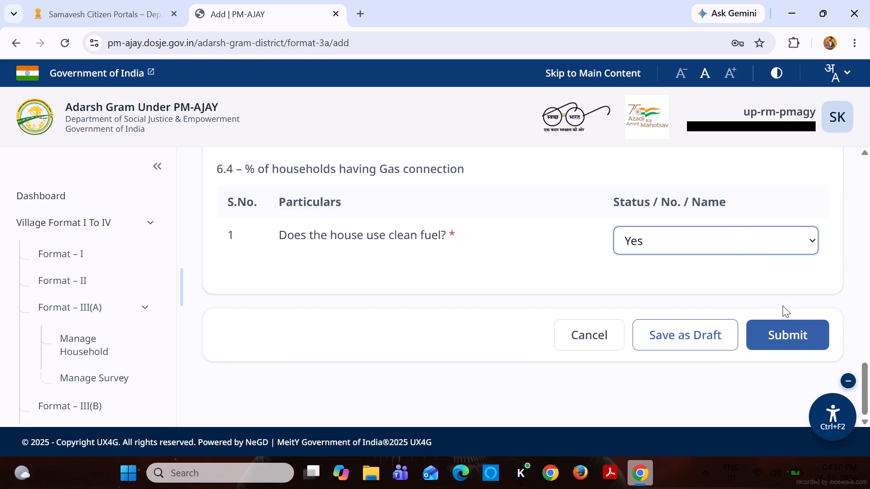
pyautogui.click(786, 336)
# Fill in domain 7, Agricultural Practices, with No for the household being involved in farming, and submit it.
pyautogui.click(781, 212)
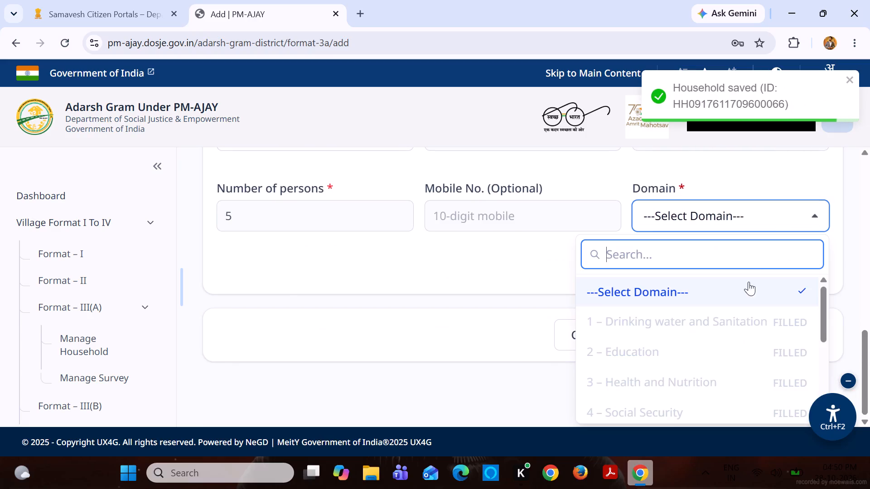
pyautogui.scroll(-2, 729, 321)
pyautogui.click(716, 320)
pyautogui.scroll(-3, 716, 320)
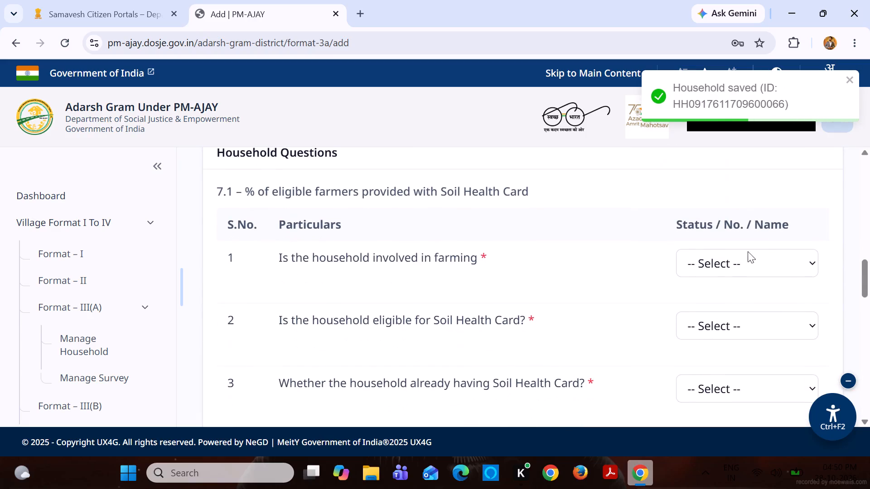
pyautogui.click(775, 271)
pyautogui.click(732, 325)
pyautogui.scroll(-6, 732, 325)
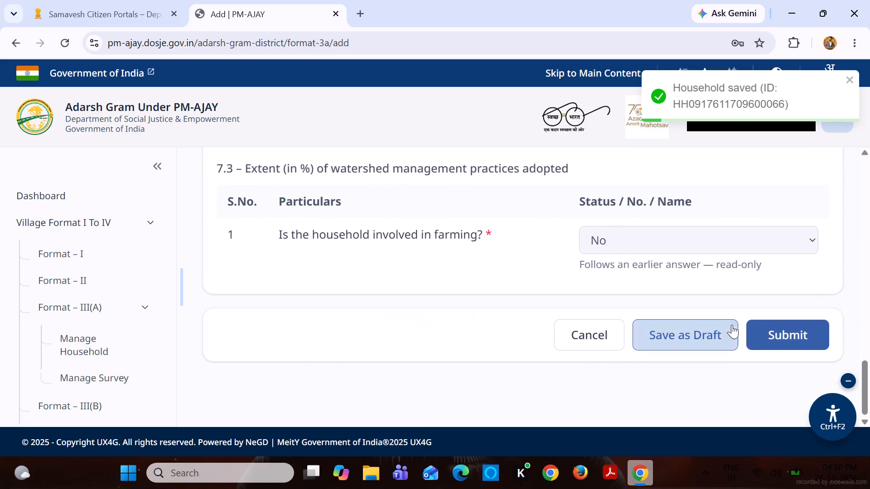
pyautogui.click(788, 332)
# Choose domain 8, Financial Inclusion, and enter 5 persons over 5 years in the household and 5 who already have Aadhaar.
pyautogui.click(770, 222)
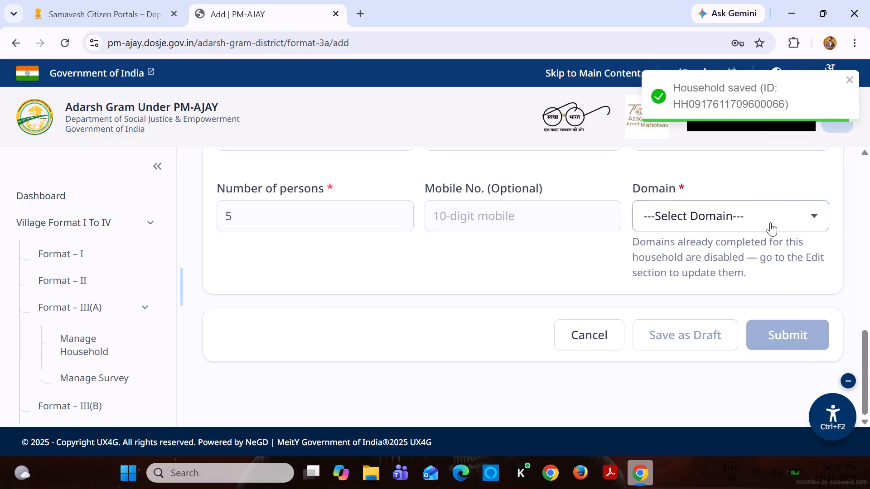
pyautogui.scroll(-3, 743, 297)
pyautogui.click(660, 341)
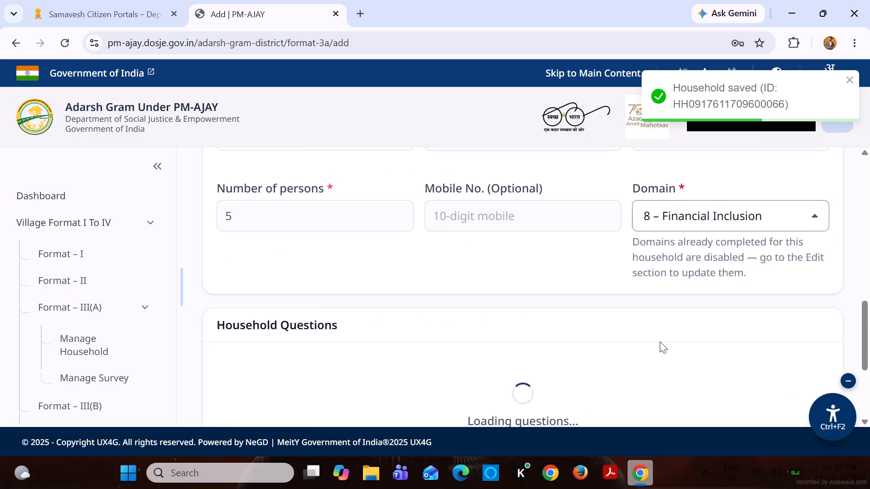
pyautogui.scroll(-3, 660, 341)
pyautogui.click(705, 249)
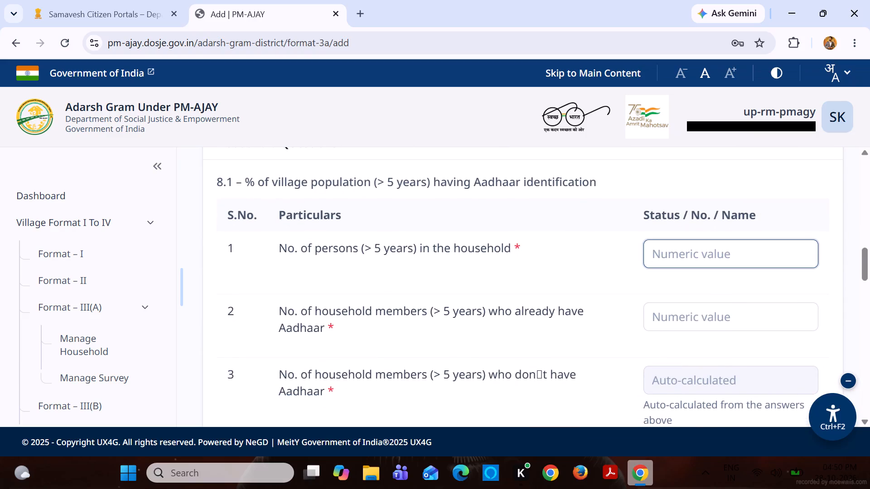
pyautogui.scroll(5, 705, 249)
pyautogui.scroll(-4, 705, 249)
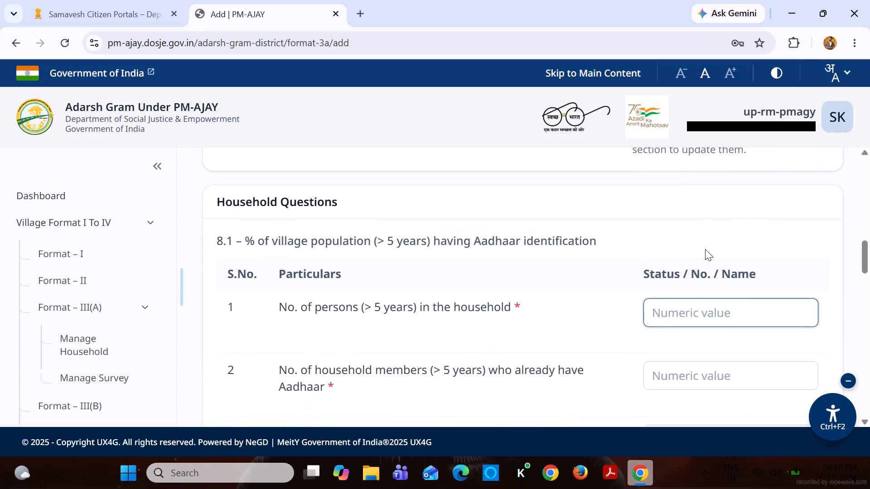
pyautogui.scroll(-1, 705, 249)
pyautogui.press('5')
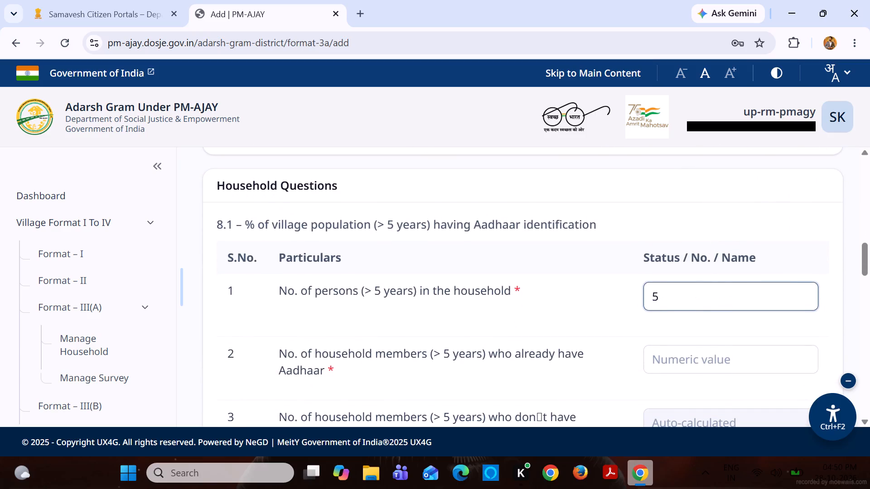
pyautogui.click(686, 365)
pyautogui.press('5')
# Enter 3 adult members eligible for opening a Bank/Post Office account and 3 eligible members who have an account.
pyautogui.scroll(-6, 686, 365)
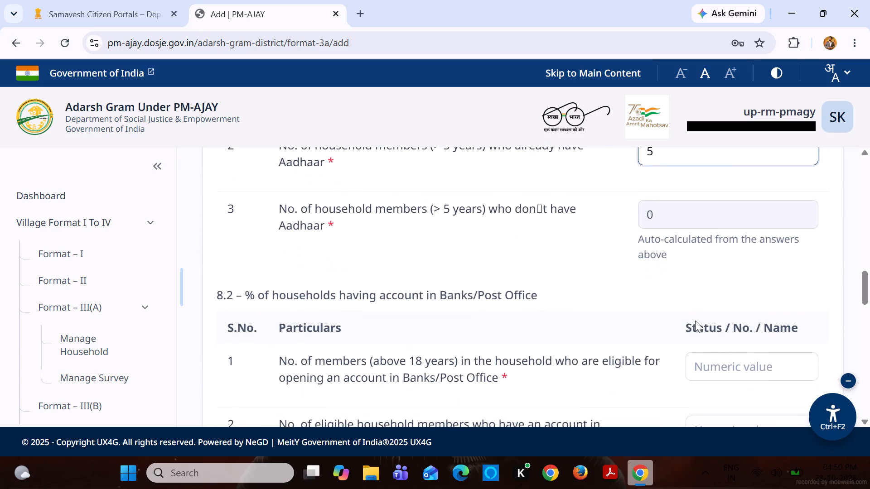
pyautogui.click(720, 371)
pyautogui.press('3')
pyautogui.scroll(-6, 720, 371)
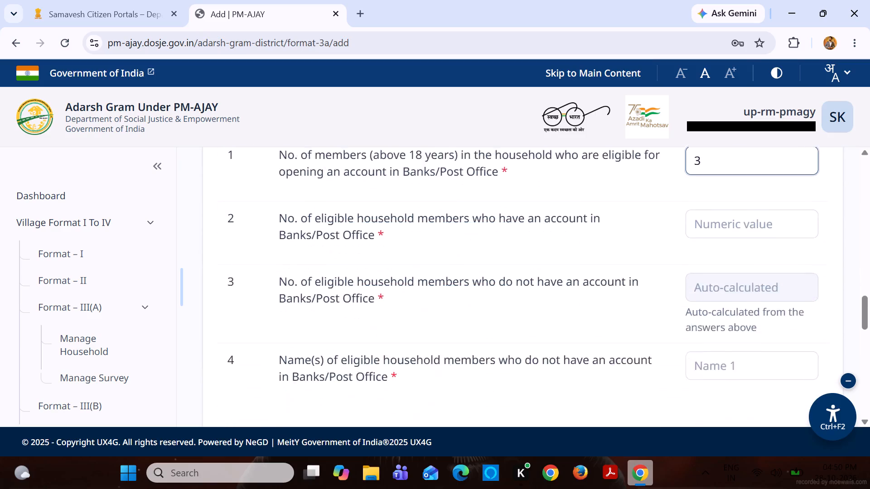
pyautogui.click(712, 196)
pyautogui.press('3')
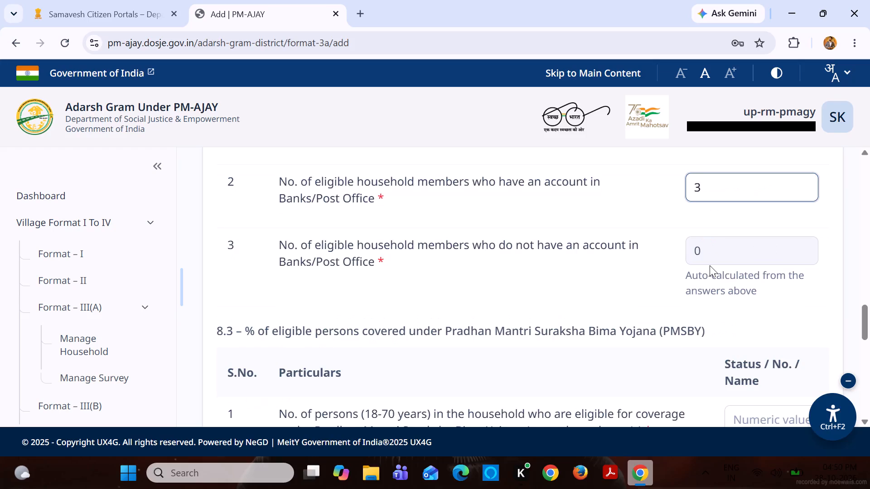
# Enter 0 members eligible for Suraksha Bima Yojana and 0 for Jeevan Jyoti Bima Yojana, and submit the Financial Inclusion domain.
pyautogui.scroll(-3, 710, 265)
pyautogui.click(746, 239)
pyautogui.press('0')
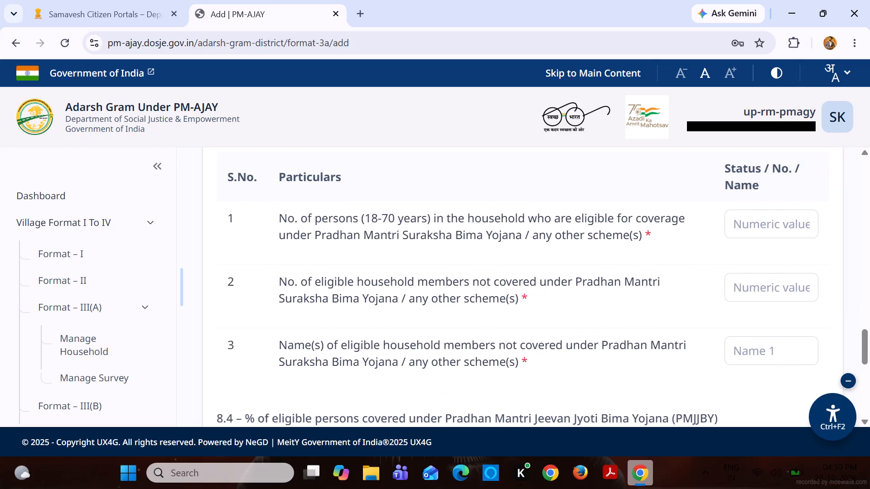
pyautogui.click(752, 210)
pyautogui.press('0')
pyautogui.click(743, 383)
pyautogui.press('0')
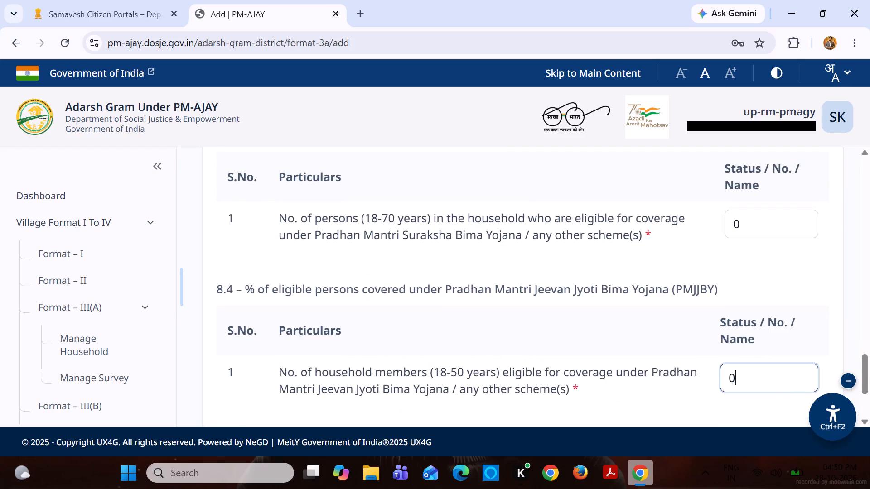
pyautogui.hscroll(1, 743, 383)
pyautogui.scroll(-1, 743, 383)
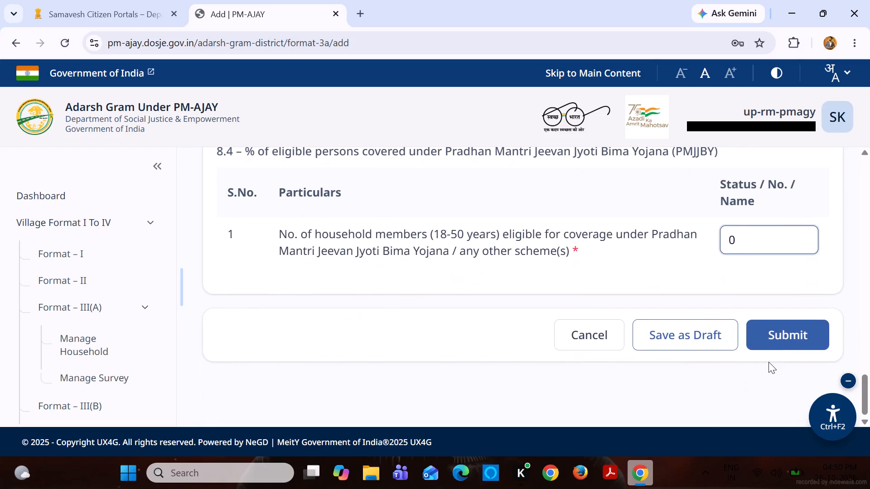
pyautogui.click(787, 345)
# Fill in domain 9, Digitization, with 0 members eligible for digital literacy training, and submit it.
pyautogui.click(781, 209)
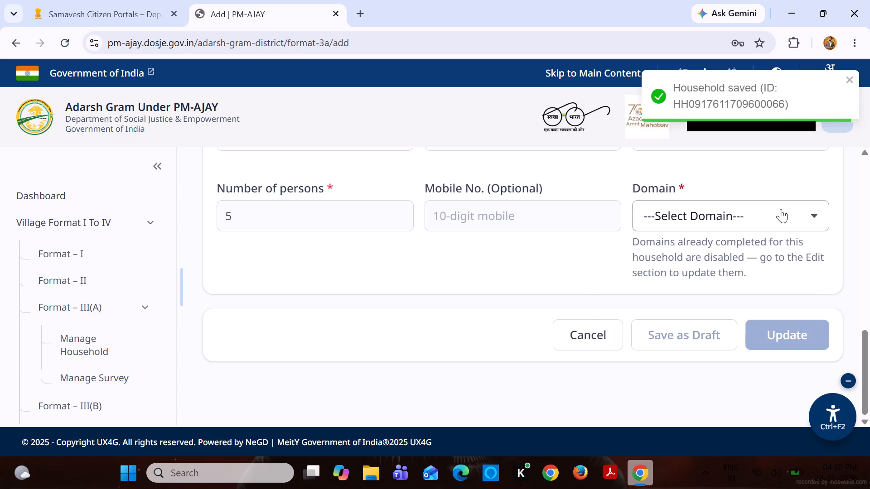
pyautogui.scroll(-5, 728, 353)
pyautogui.click(650, 371)
pyautogui.scroll(-2, 650, 371)
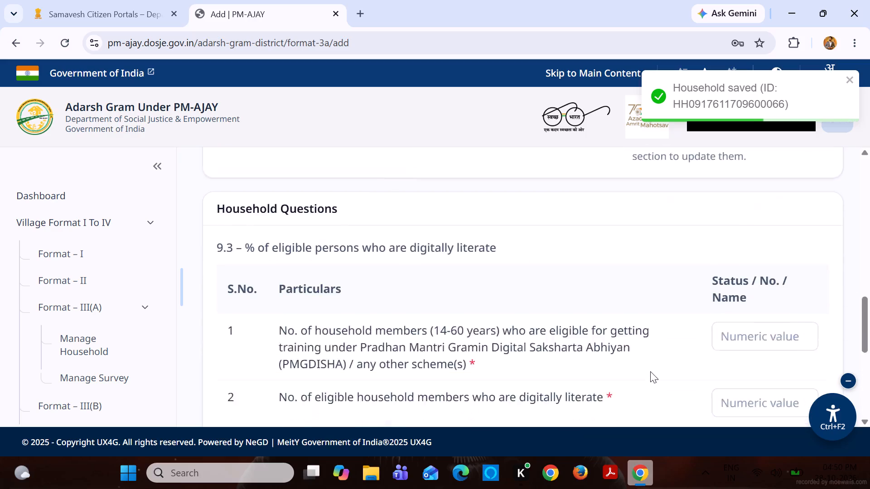
pyautogui.scroll(-1, 650, 371)
pyautogui.click(752, 279)
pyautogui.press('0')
pyautogui.moveTo(773, 357); pyautogui.dragTo(773, 372)
pyautogui.click(773, 372)
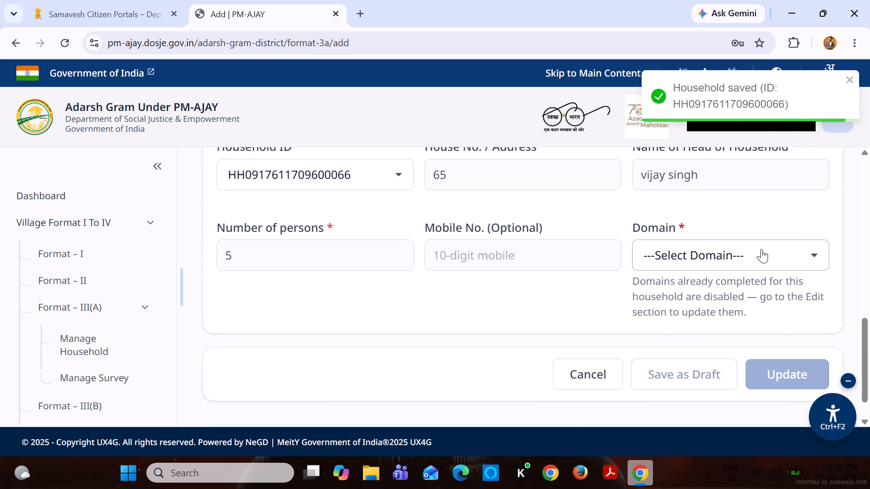
# Choose domain 10, Livelihood and Skill Development, and enter 0 youth eligible for skill training and 0 for the next numeric question.
pyautogui.click(761, 249)
pyautogui.scroll(-6, 739, 227)
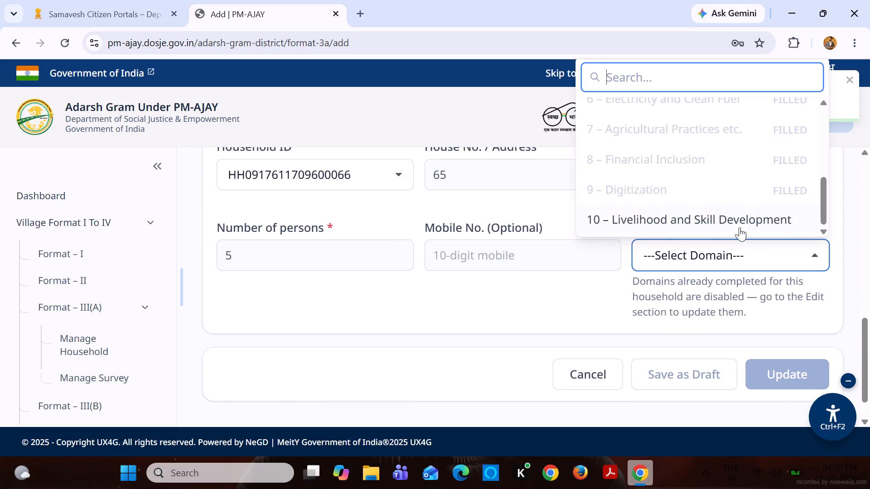
pyautogui.click(696, 197)
pyautogui.click(691, 215)
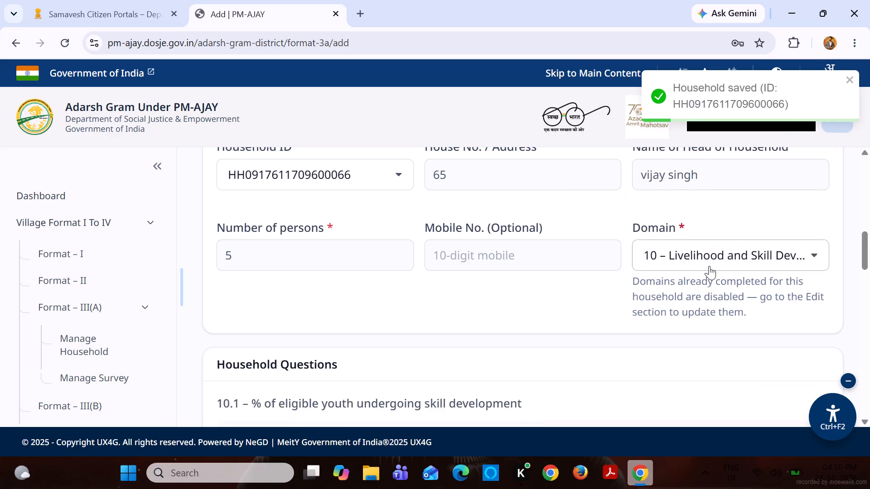
pyautogui.scroll(-5, 709, 266)
pyautogui.scroll(1, 706, 173)
pyautogui.click(705, 184)
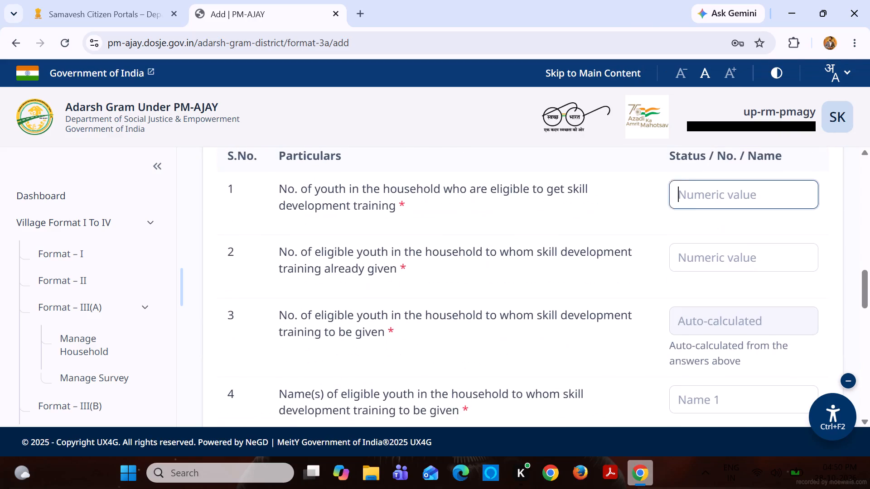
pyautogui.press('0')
pyautogui.click(709, 331)
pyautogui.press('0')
# Answer Yes for a household member belonging to a self-help group, and submit the Livelihood and Skill Development domain.
pyautogui.scroll(-5, 709, 331)
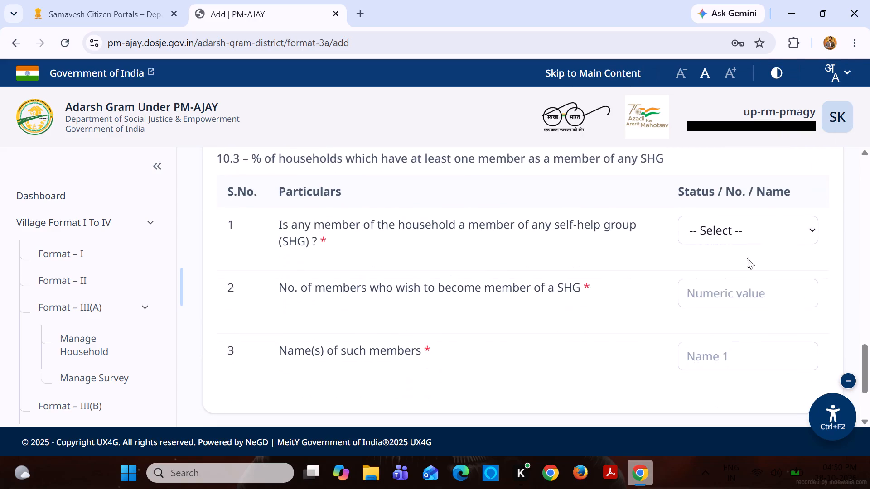
pyautogui.moveTo(771, 237); pyautogui.dragTo(729, 274)
pyautogui.click(729, 274)
pyautogui.scroll(-6, 729, 274)
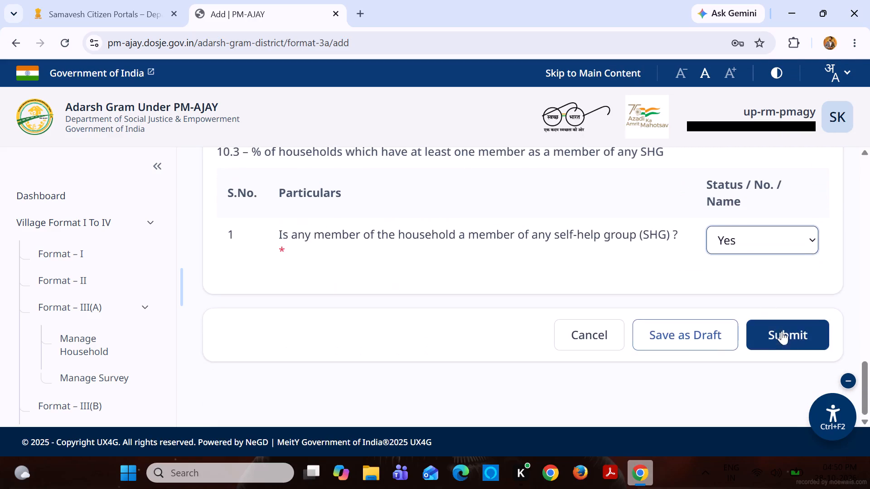
pyautogui.click(788, 339)
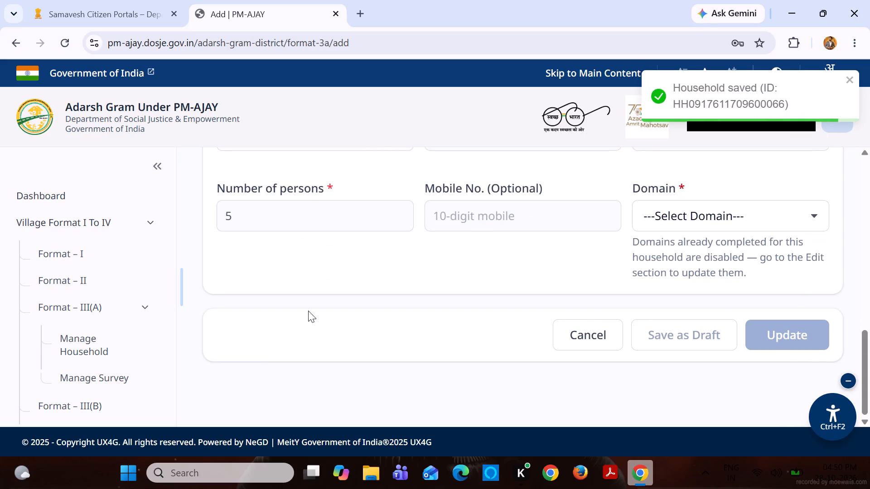
# Start a new household record with block Shahabad, Gram Panchayat Narkheri, village Narkhera and category SC.
pyautogui.click(76, 340)
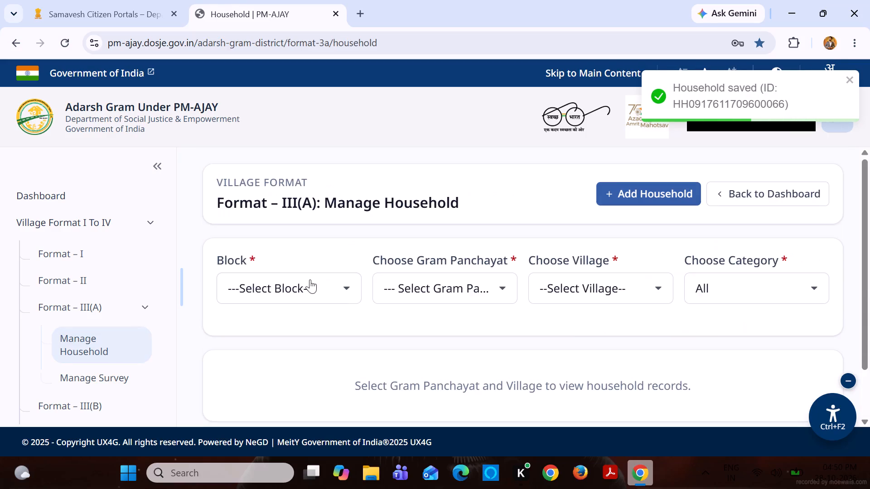
pyautogui.click(667, 189)
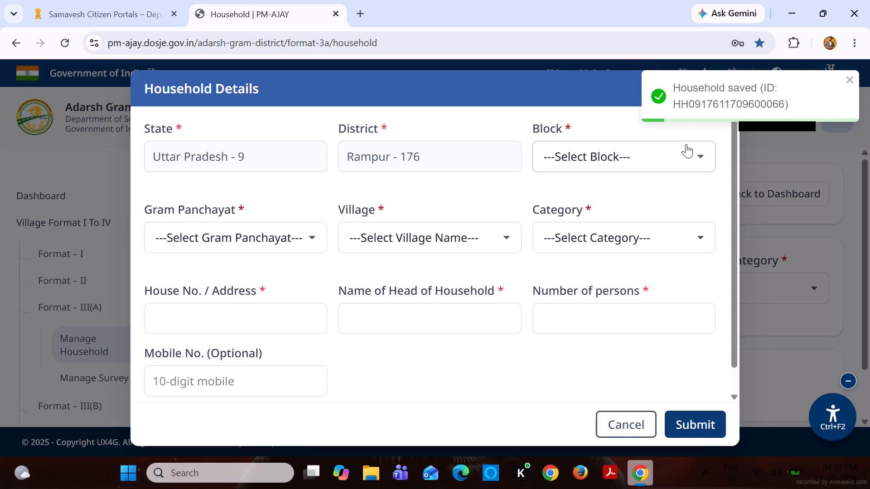
pyautogui.click(686, 144)
pyautogui.click(609, 367)
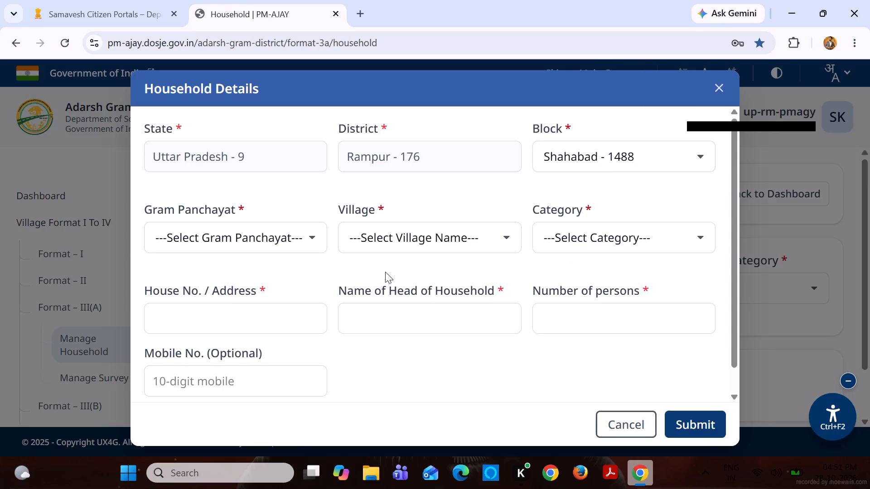
pyautogui.click(300, 247)
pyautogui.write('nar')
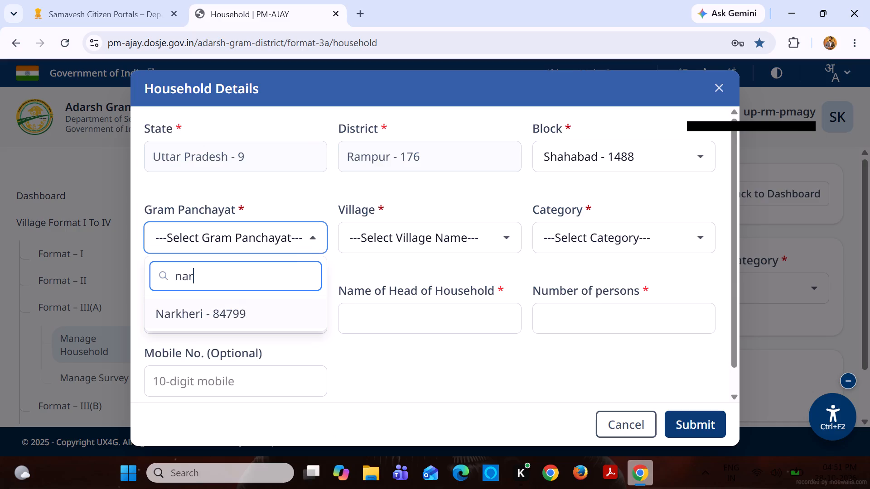
pyautogui.click(202, 322)
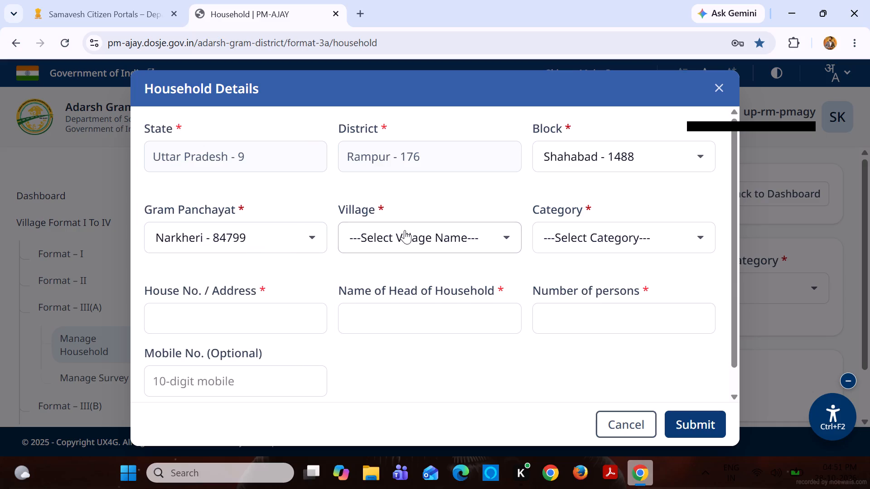
pyautogui.click(405, 230)
pyautogui.click(378, 315)
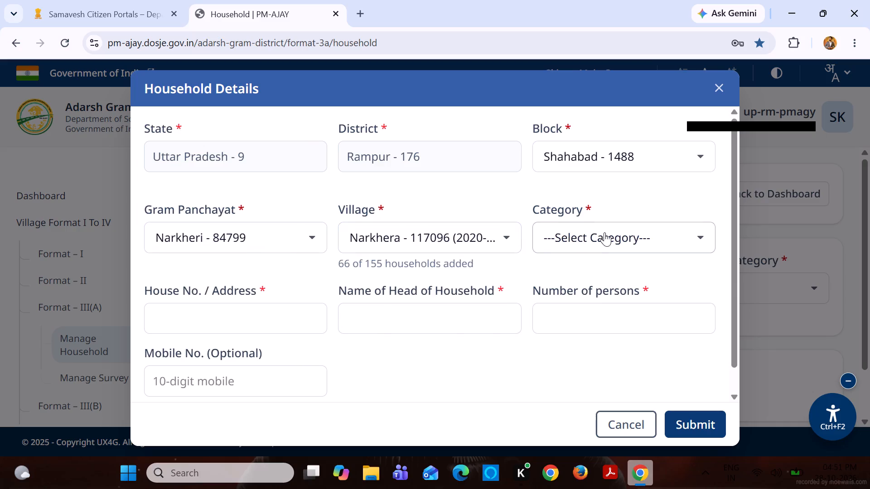
pyautogui.click(604, 232)
pyautogui.click(561, 299)
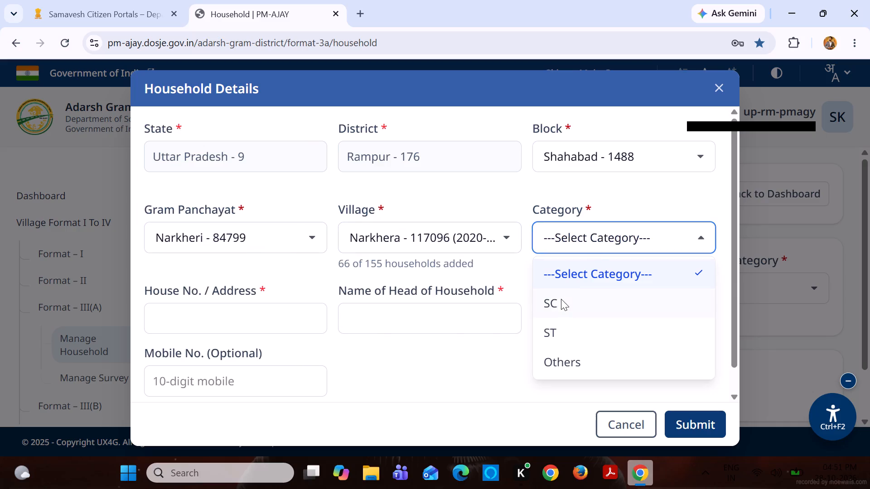
# Enter house number 66, the name of the head of household and 4 persons, and submit the household record.
pyautogui.click(198, 330)
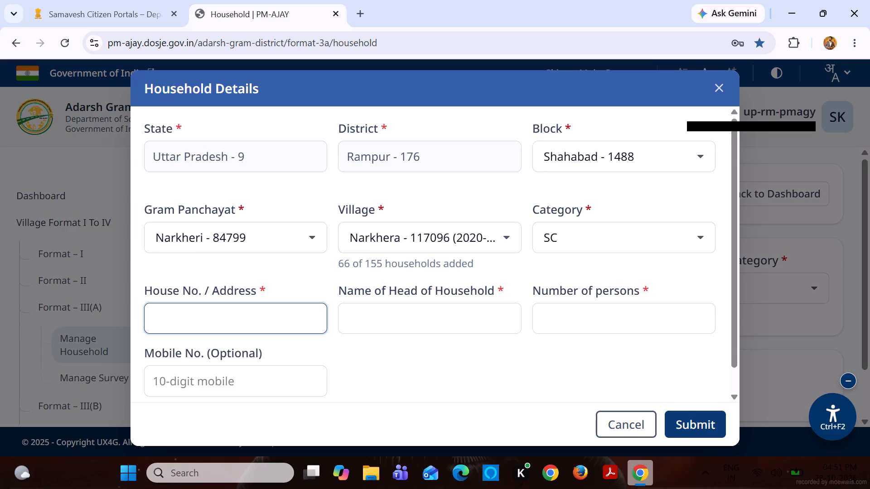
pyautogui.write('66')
pyautogui.click(384, 321)
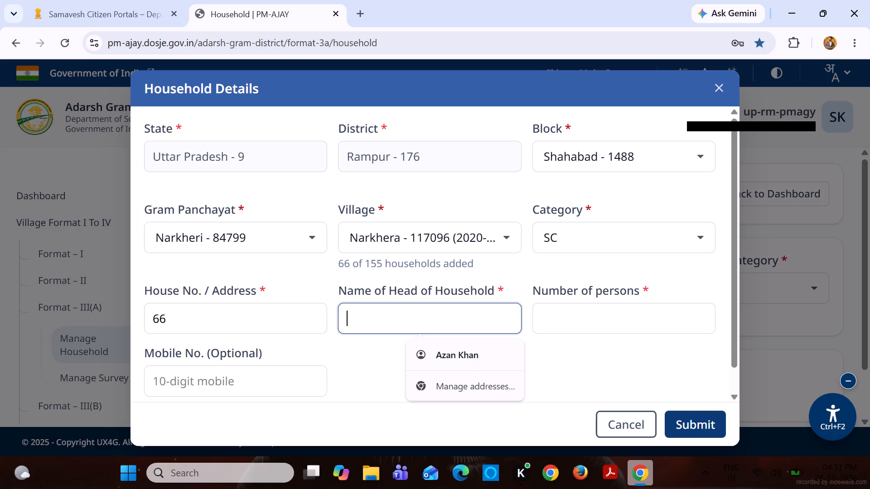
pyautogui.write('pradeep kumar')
pyautogui.click(546, 314)
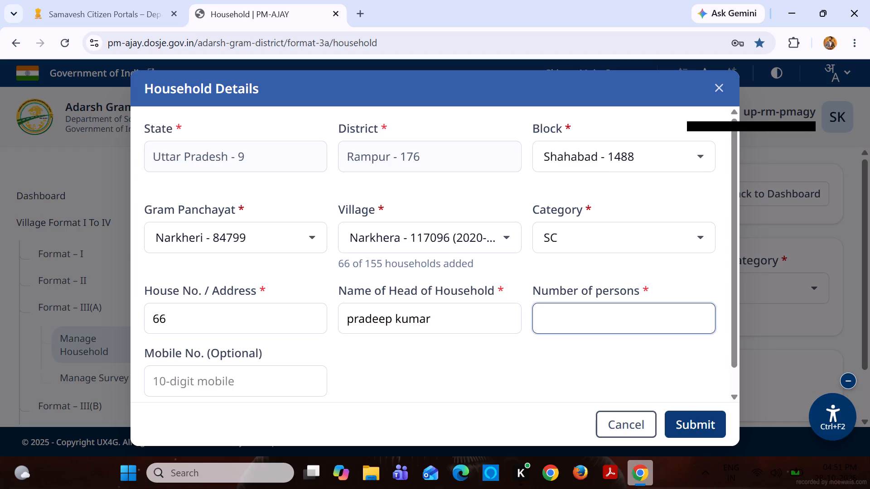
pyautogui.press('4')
pyautogui.click(683, 417)
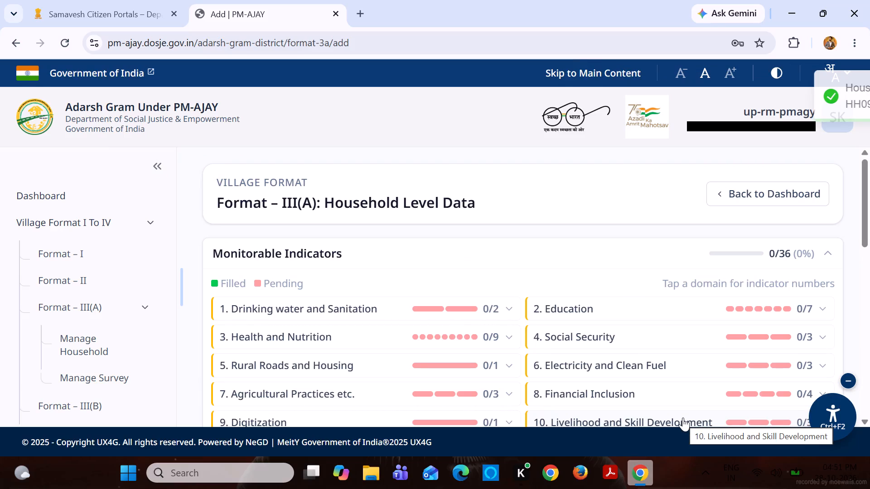
# Choose domain 1, Drinking water and Sanitation, for the new household and answer Yes for having an Individual Household Latrine (IHHL).
pyautogui.scroll(-7, 719, 341)
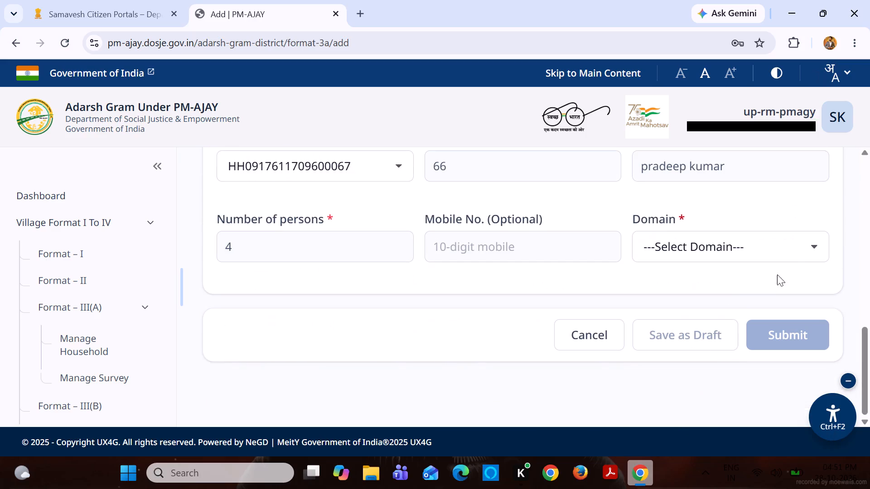
pyautogui.click(794, 247)
pyautogui.click(740, 139)
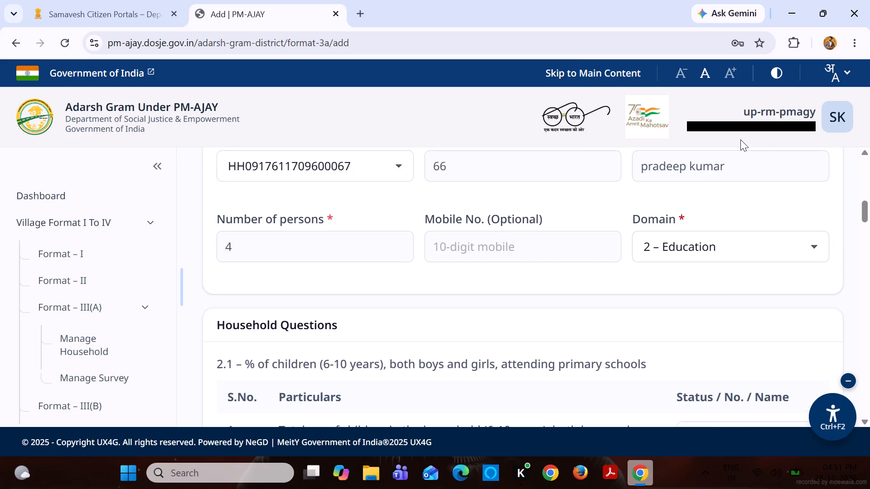
pyautogui.click(774, 236)
pyautogui.click(710, 119)
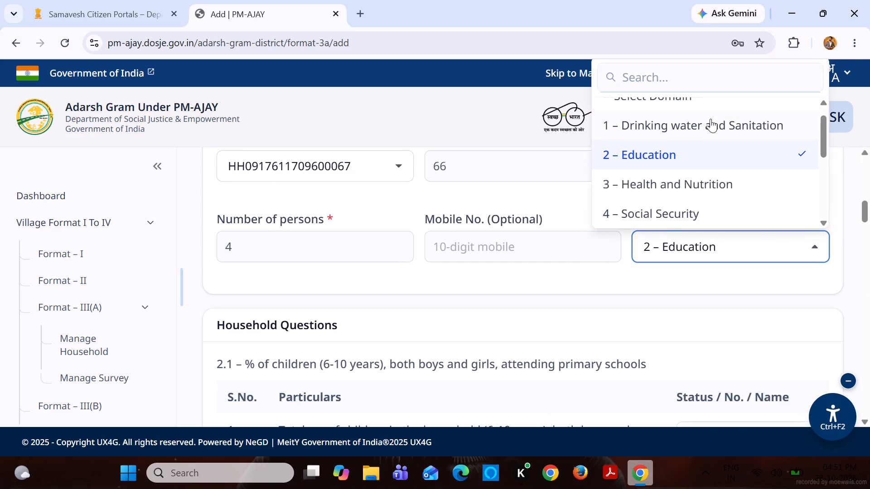
pyautogui.scroll(-4, 708, 271)
pyautogui.moveTo(812, 210); pyautogui.dragTo(758, 257)
pyautogui.click(758, 257)
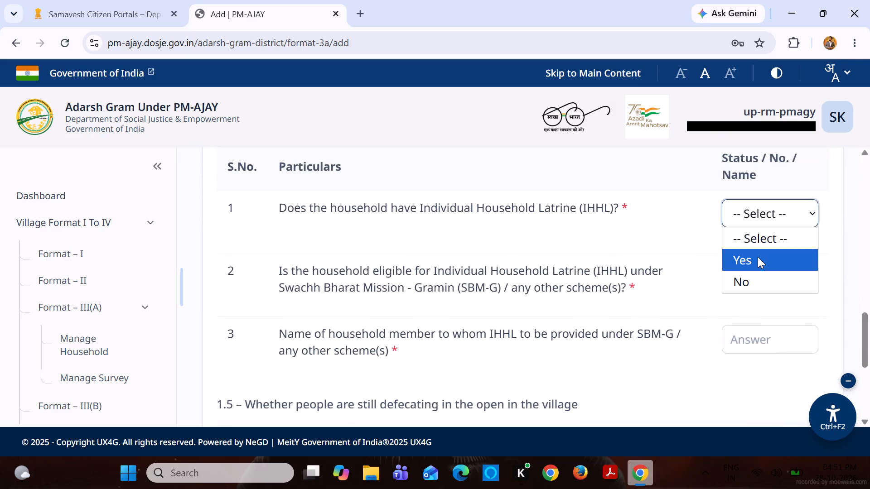
# Answer No for household members still defecating in the open, and submit the Drinking water and Sanitation domain.
pyautogui.scroll(-4, 758, 257)
pyautogui.click(797, 244)
pyautogui.click(737, 307)
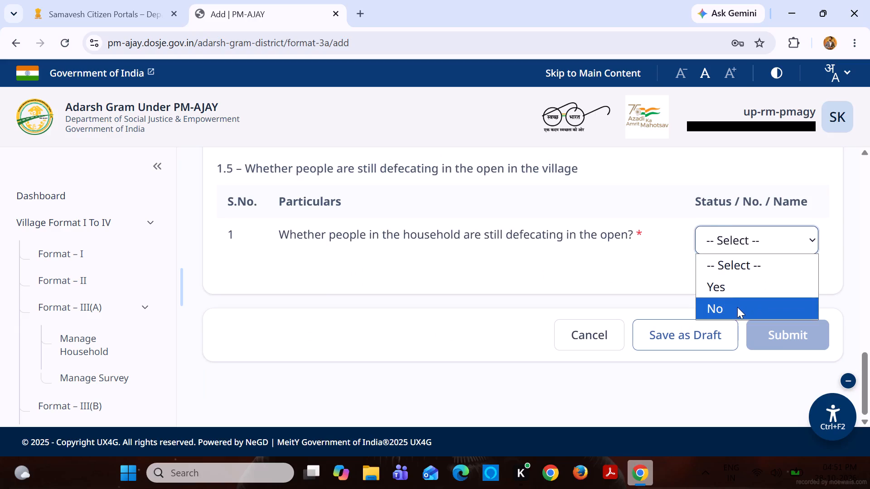
pyautogui.click(772, 330)
# Choose domain 2, Education, for the same household.
pyautogui.click(783, 214)
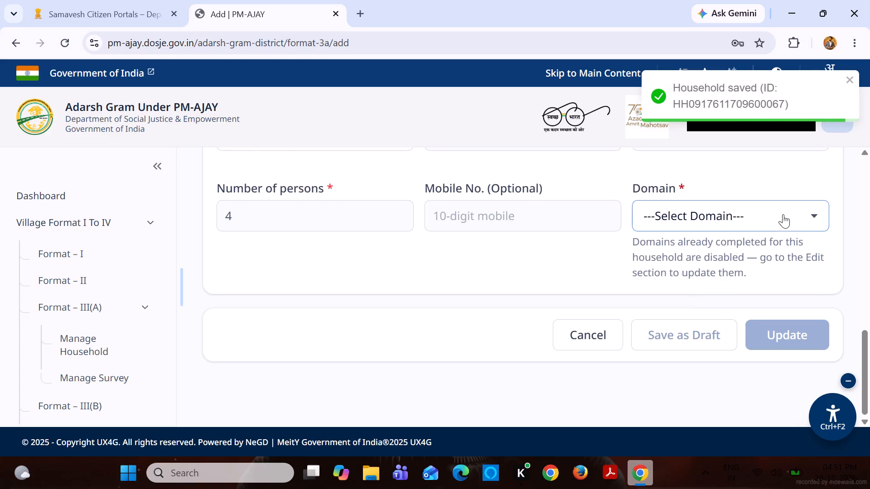
pyautogui.click(666, 350)
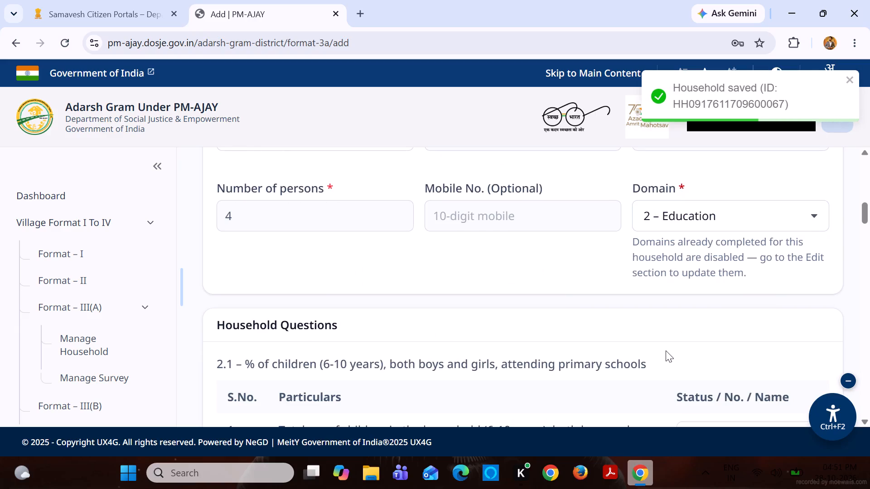
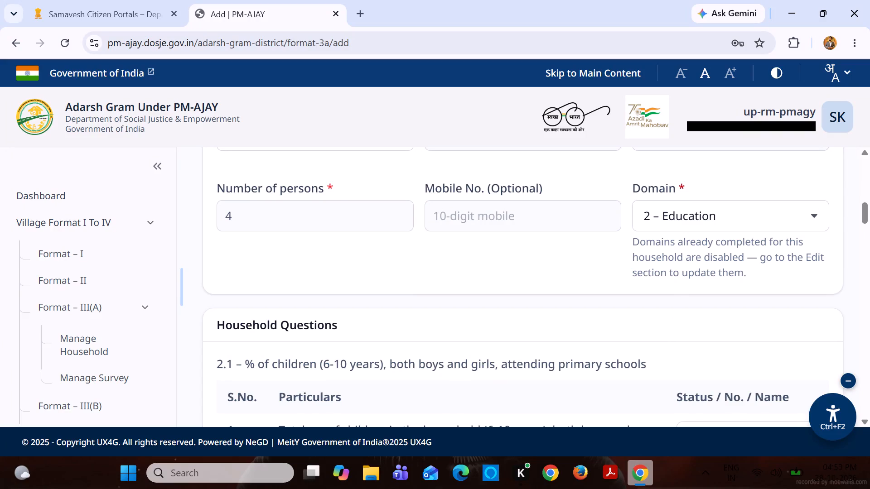
# Begin the entry for the total number of household children aged 6-10 years under Education question 2.1.
pyautogui.scroll(-4, 708, 273)
pyautogui.click(757, 246)
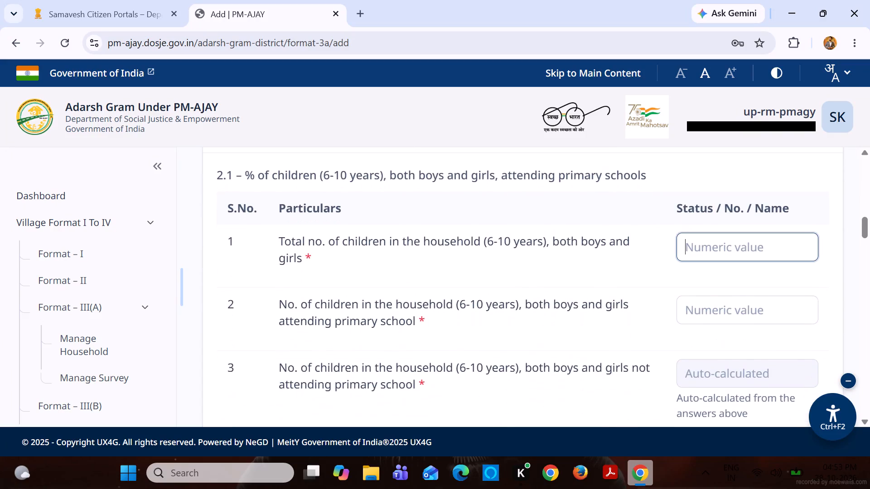